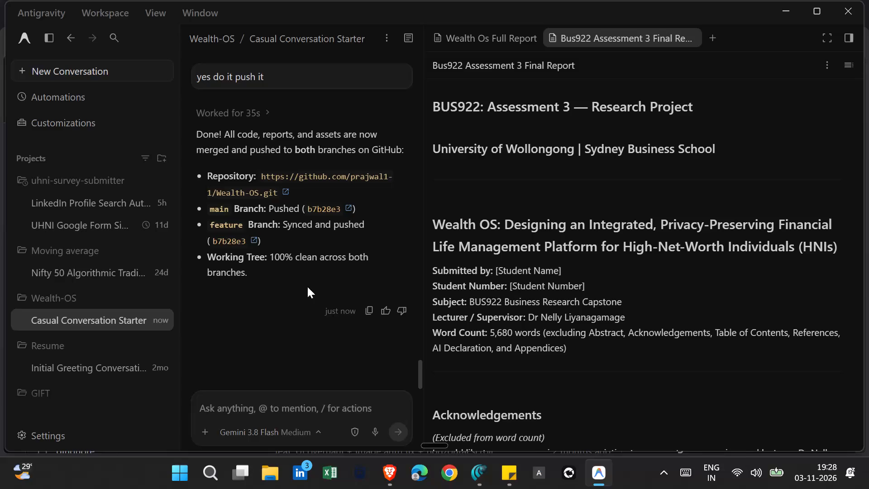
Switch to Brave, reload the Wealth-OS GitHub repository and examine the main branch's files for the latest pushed changes.
{"action": "scroll", "coordinate": [265, 266], "scroll_direction": "up", "scroll_amount": 1}
{"action": "key", "text": "alt+Tab"}
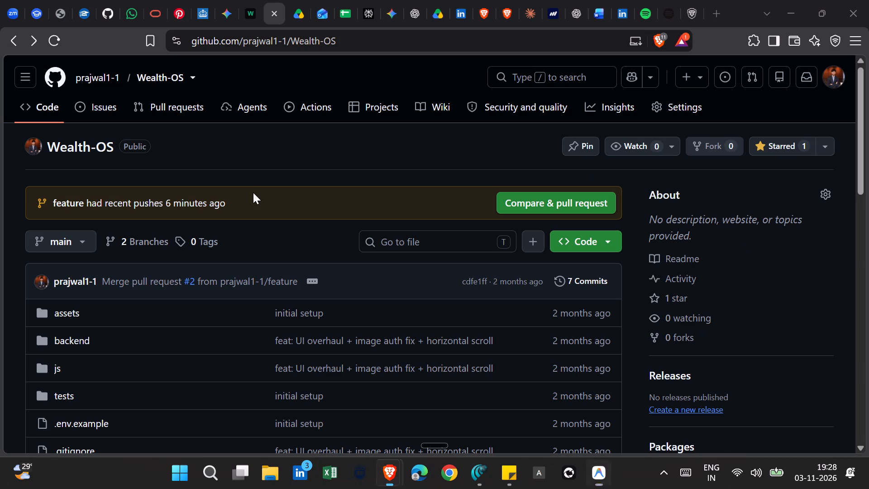
{"action": "left_click", "coordinate": [51, 42]}
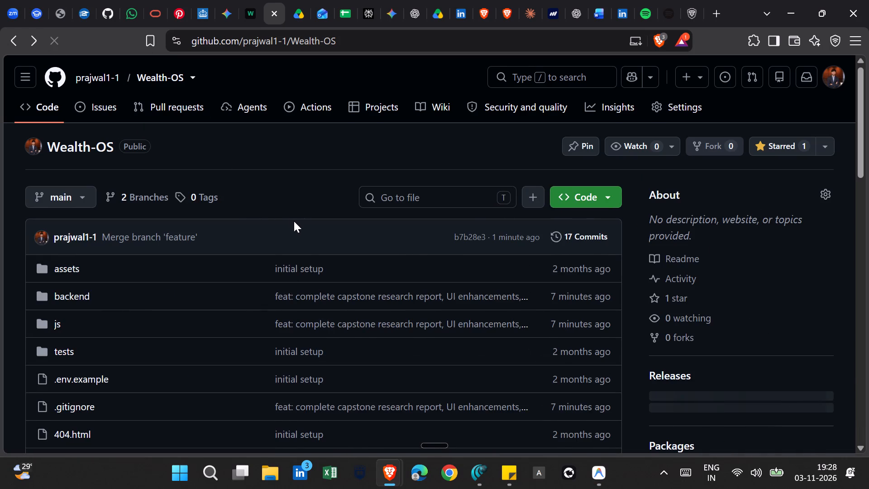
{"action": "scroll", "coordinate": [294, 221], "scroll_direction": "down", "scroll_amount": 6}
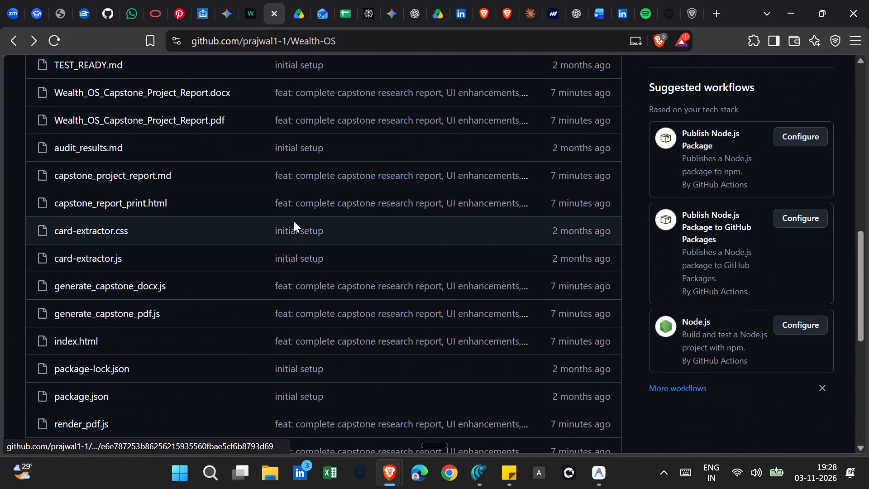
{"action": "scroll", "coordinate": [294, 221], "scroll_direction": "down", "scroll_amount": 3}
{"action": "scroll", "coordinate": [294, 221], "scroll_direction": "up", "scroll_amount": 7}
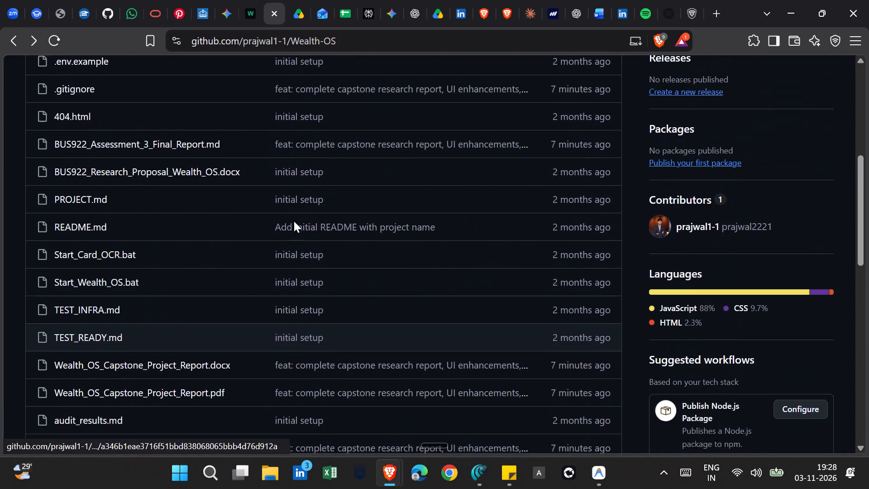
{"action": "scroll", "coordinate": [294, 221], "scroll_direction": "up", "scroll_amount": 1}
{"action": "scroll", "coordinate": [294, 221], "scroll_direction": "down", "scroll_amount": 3}
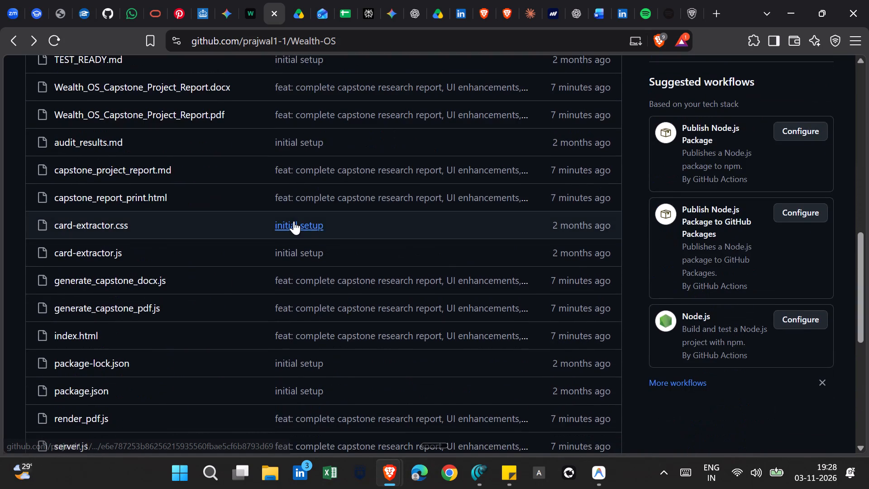
{"action": "scroll", "coordinate": [294, 221], "scroll_direction": "up", "scroll_amount": 8}
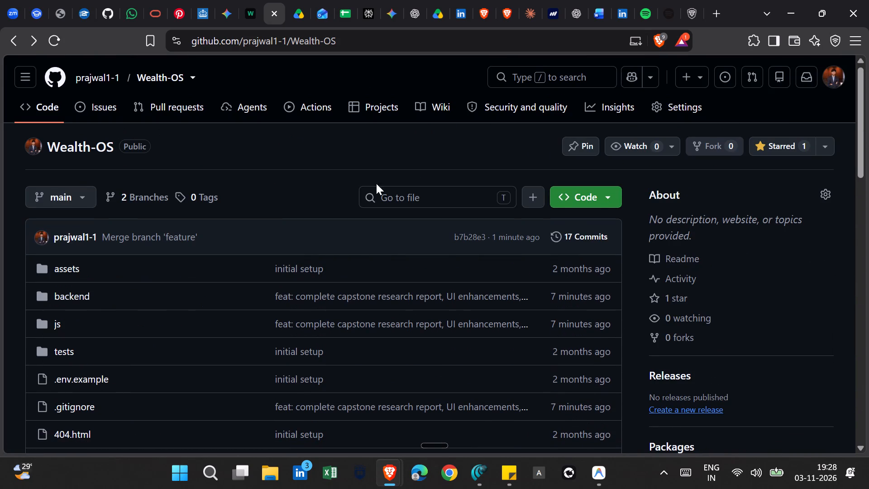
Copy the HTTPS clone URL of the Wealth-OS repository.
{"action": "left_click", "coordinate": [598, 200]}
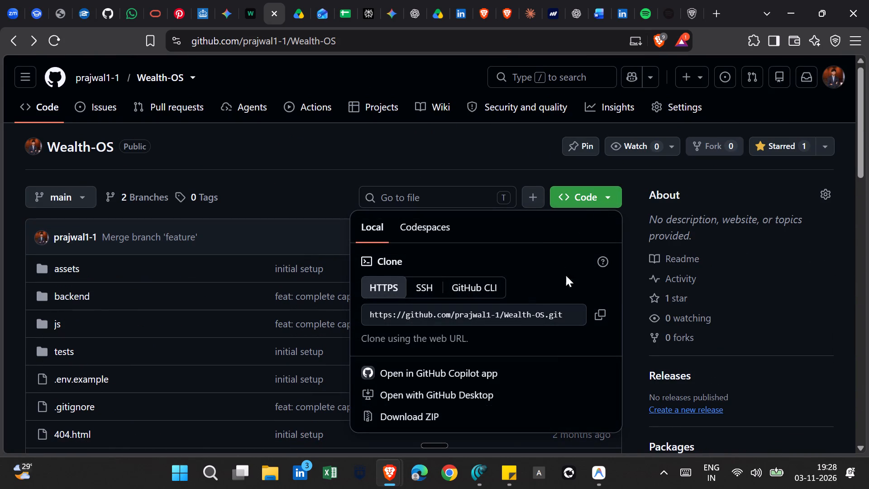
{"action": "left_click", "coordinate": [604, 318]}
In the CV open in Word, space out the Personal Wealth Management OS heading line toward the right margin and paste the copied Wealth-OS repository URL.
{"action": "key", "text": "alt+Tab"}
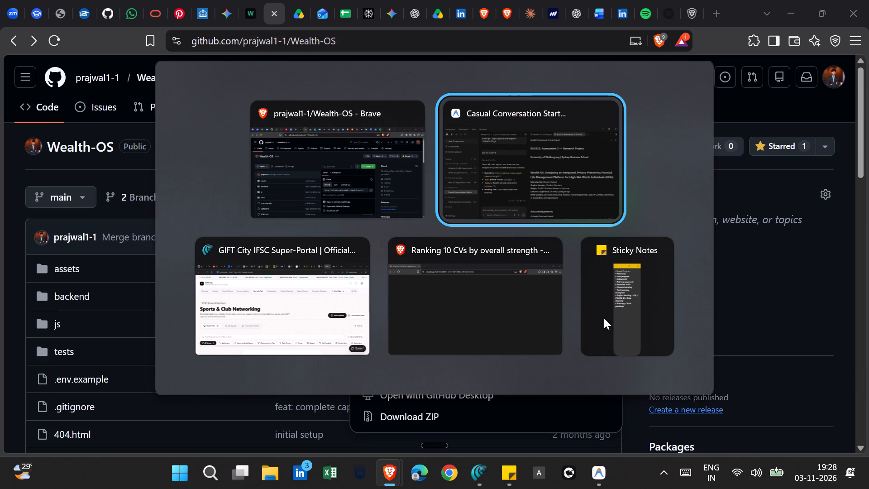
{"action": "key", "text": "alt+Left"}
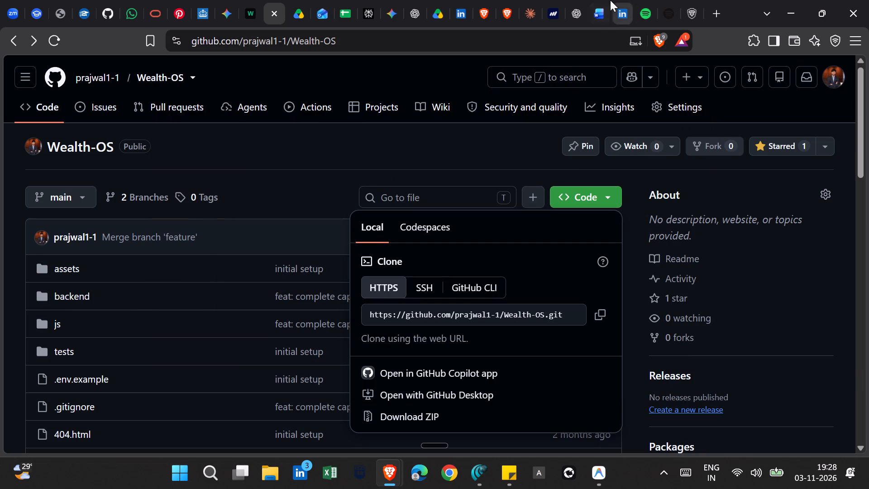
{"action": "left_click", "coordinate": [610, 0]}
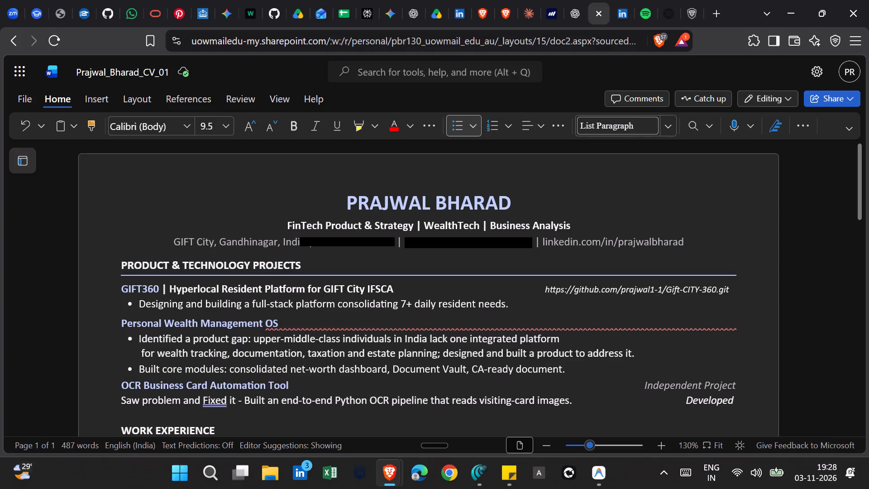
{"action": "left_click", "coordinate": [316, 312]}
{"action": "left_click", "coordinate": [300, 322]}
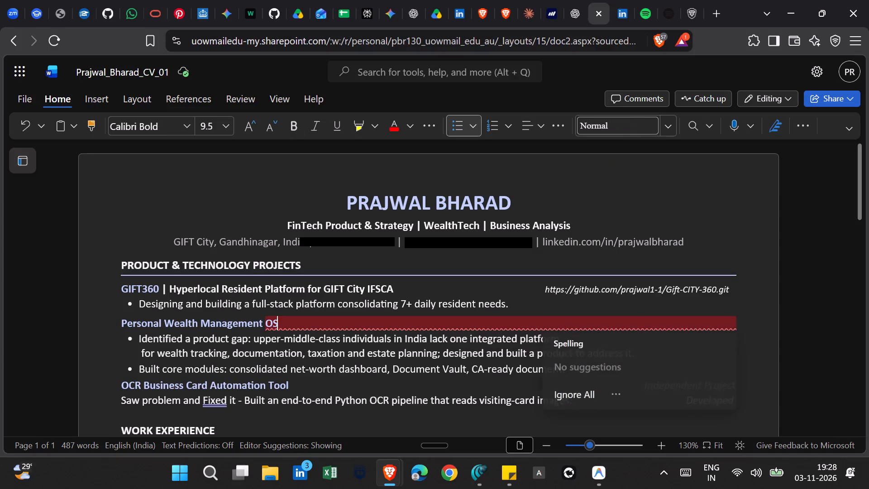
{"action": "key", "text": "space"}
{"action": "key", "text": "space"}
{"action": "key", "text": "space"}
{"action": "key", "text": "space"}
{"action": "key", "text": "space"}
{"action": "key", "text": "space"}
{"action": "key", "text": "space"}
{"action": "key", "text": "space"}
{"action": "key", "text": "space"}
{"action": "key", "text": "space"}
{"action": "key", "text": "space"}
{"action": "key", "text": "space"}
{"action": "key", "text": "space"}
{"action": "key", "text": "space"}
{"action": "key", "text": "space"}
{"action": "key", "text": "space"}
{"action": "key", "text": "space"}
{"action": "key", "text": "space"}
{"action": "key", "text": "space"}
{"action": "key", "text": "space"}
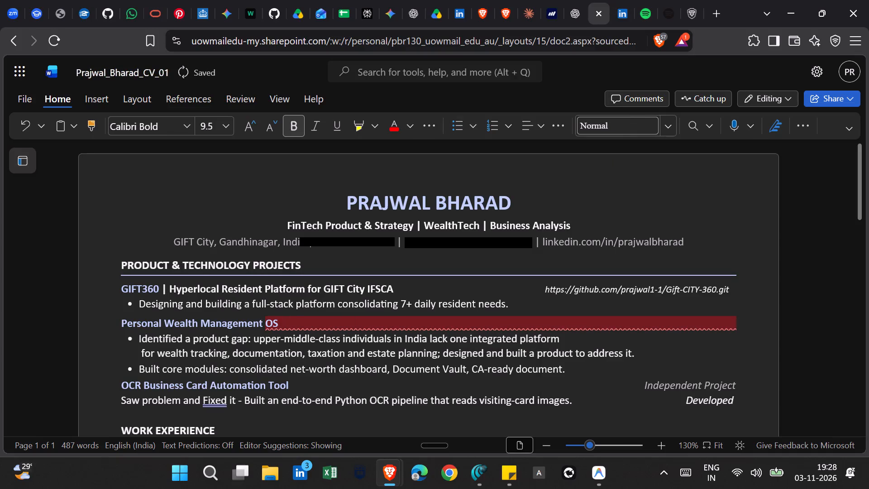
{"action": "key", "text": "space"}
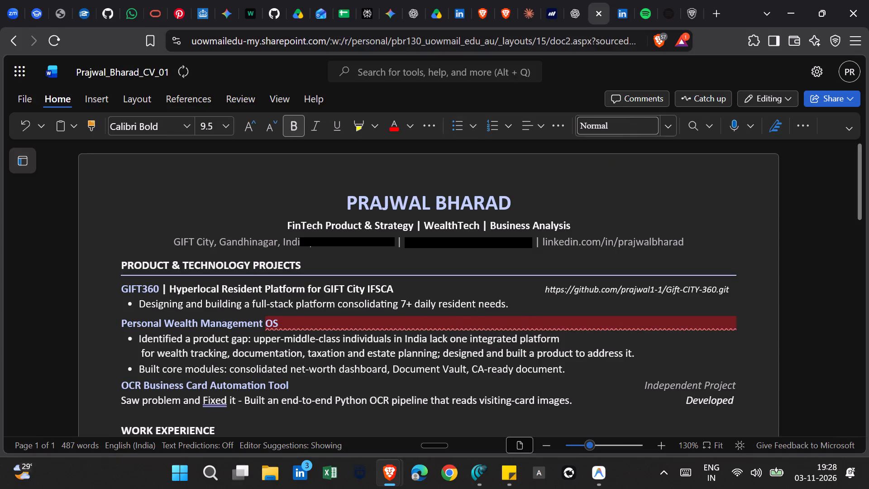
{"action": "key", "text": "space"}
{"action": "key", "text": "space"}
{"action": "key", "text": "space"}
{"action": "key", "text": "ctrl+v"}
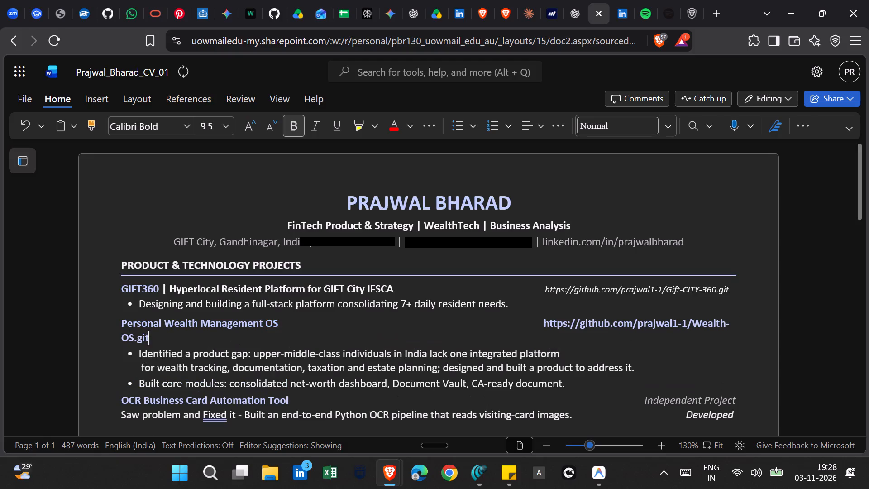
Undo the pasting of the Wealth-OS repository URL on the Personal Wealth Management OS heading line.
{"action": "key", "text": "ctrl+z"}
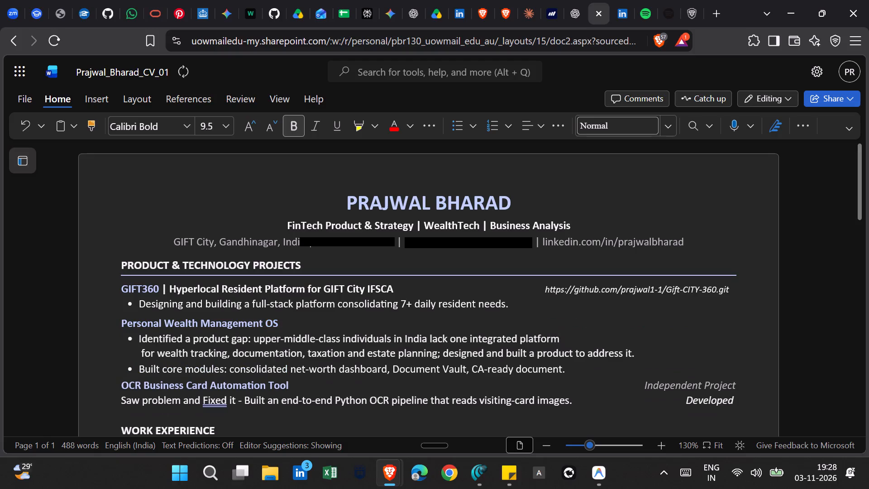
Copy the italic "htt" from the start of the GIFT360 repository link and paste it at the end of the Personal Wealth Management OS heading line.
{"action": "left_click", "coordinate": [551, 292]}
{"action": "left_click_drag", "start_coordinate": [551, 292], "coordinate": [553, 292]}
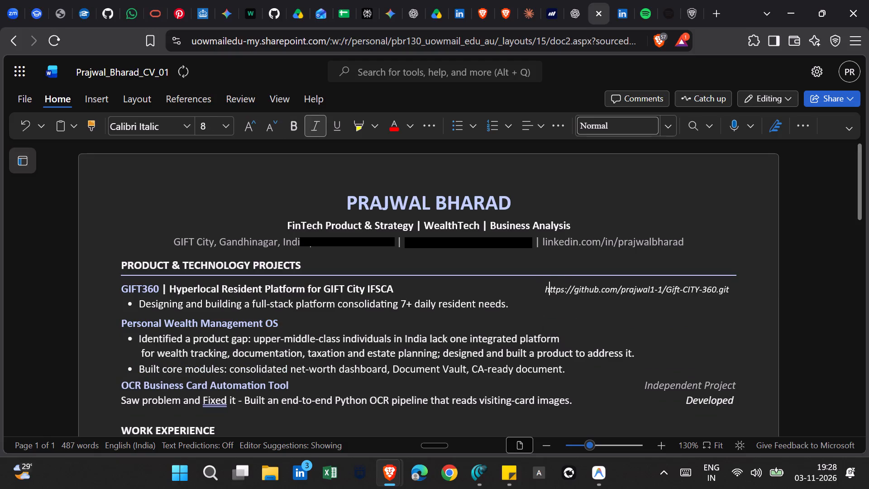
{"action": "left_click_drag", "start_coordinate": [553, 292], "coordinate": [558, 292]}
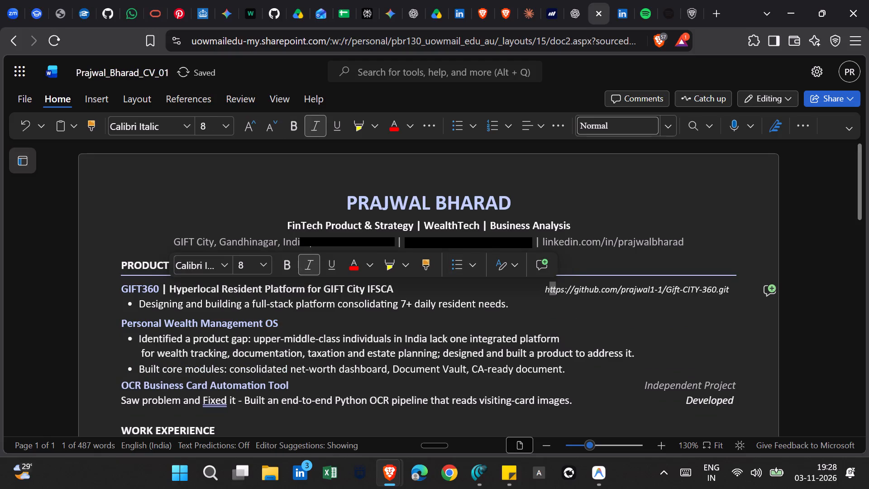
{"action": "left_click_drag", "start_coordinate": [547, 291], "coordinate": [555, 292]}
{"action": "key", "text": "ctrl+c"}
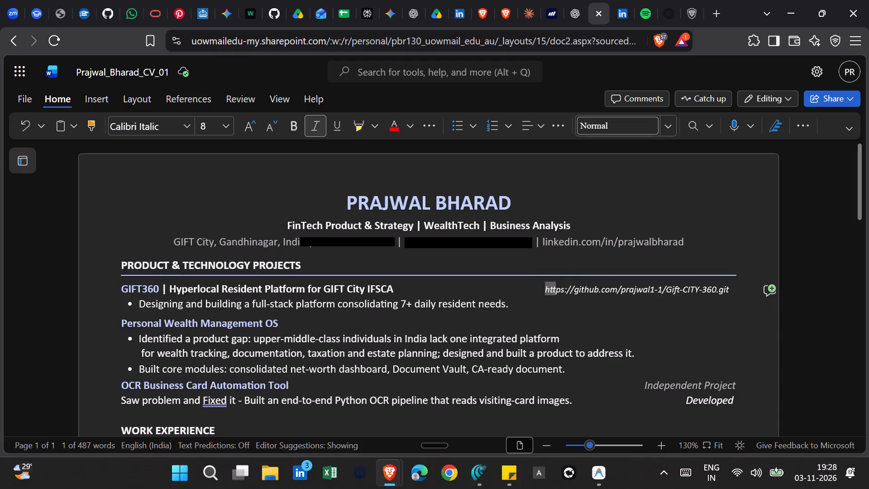
{"action": "left_click", "coordinate": [555, 318]}
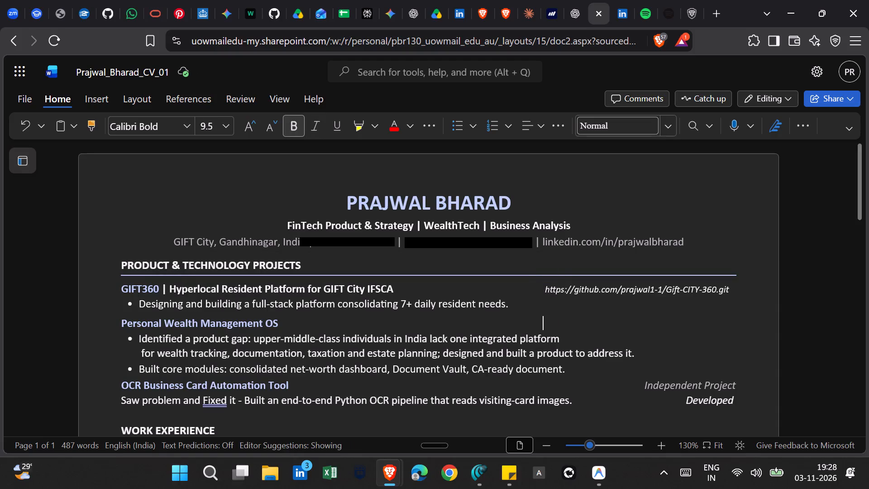
{"action": "key", "text": "ctrl+v"}
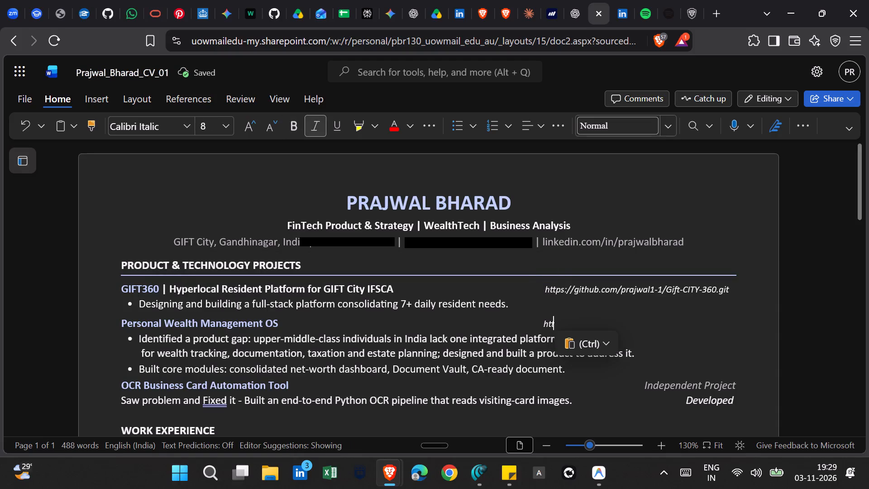
{"action": "key", "text": "Tab"}
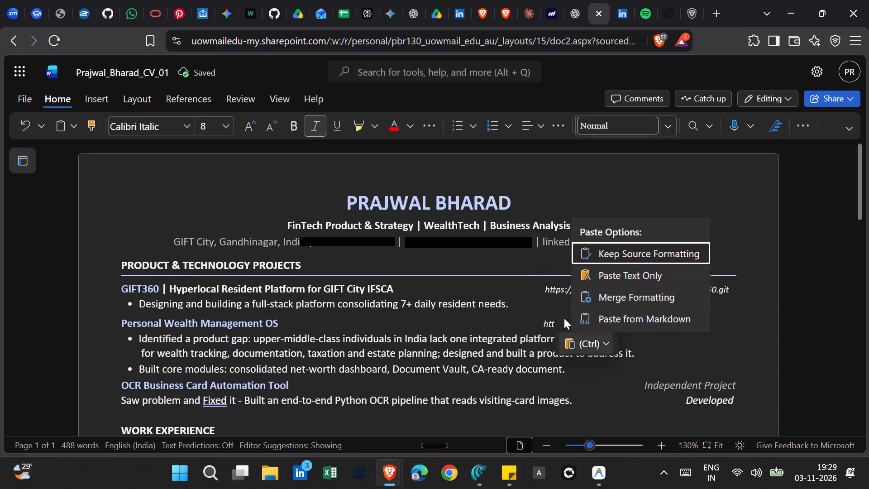
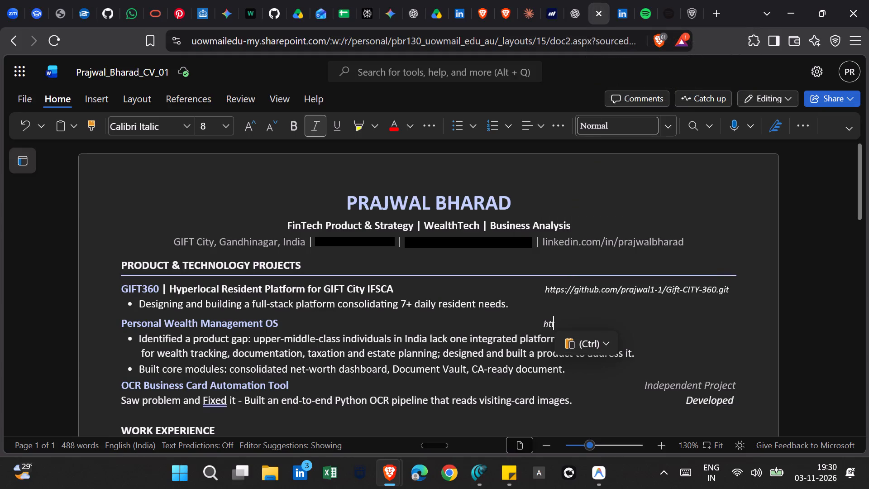
Paste the copied Wealth-OS.git repository URL on the Personal Wealth Management OS heading line and delete the stray "htt" and space before it.
{"action": "key", "text": "ctrl+v"}
{"action": "left_click", "coordinate": [559, 326]}
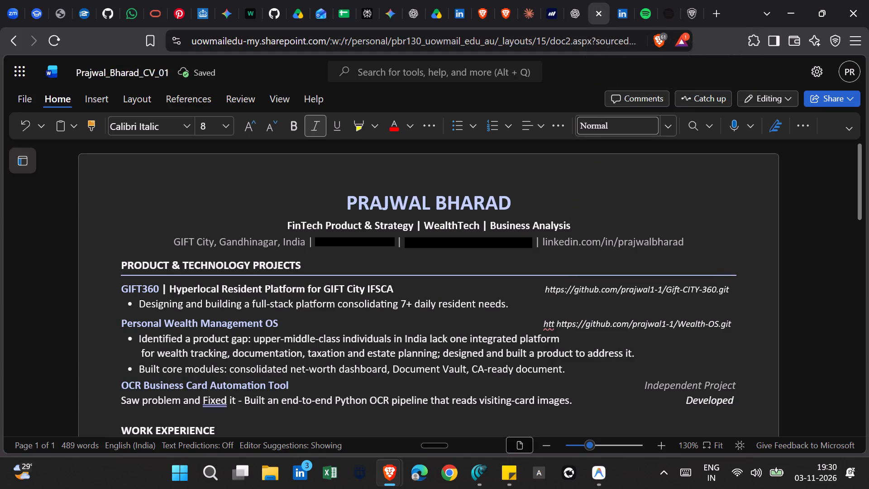
{"action": "key", "text": "Left"}
{"action": "key", "text": "BackSpace"}
{"action": "key", "text": "BackSpace"}
{"action": "key", "text": "BackSpace"}
{"action": "key", "text": "BackSpace"}
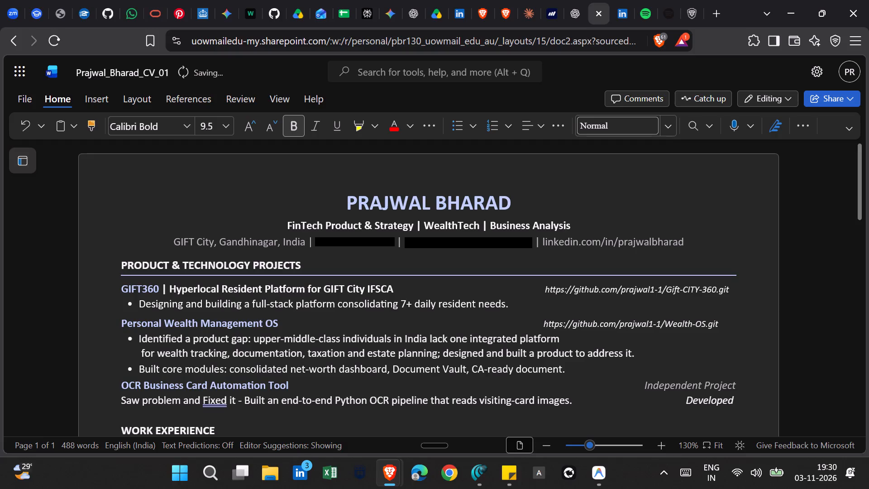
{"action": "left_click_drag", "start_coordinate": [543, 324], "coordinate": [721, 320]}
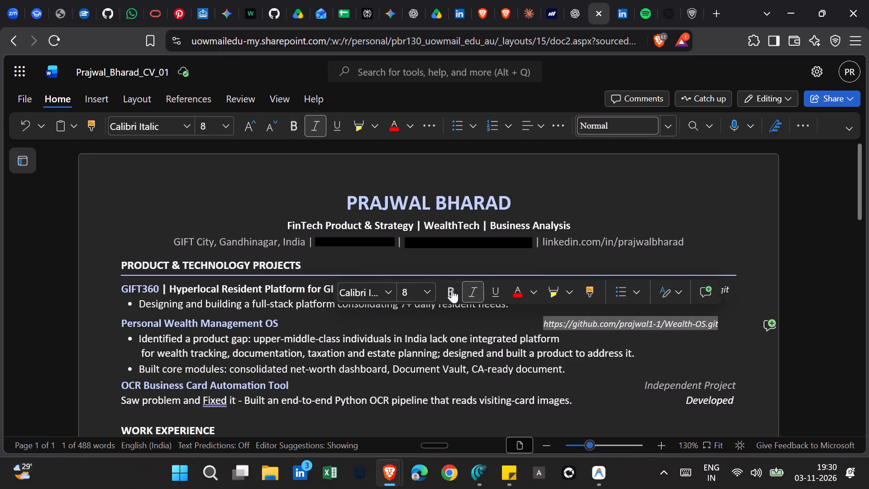
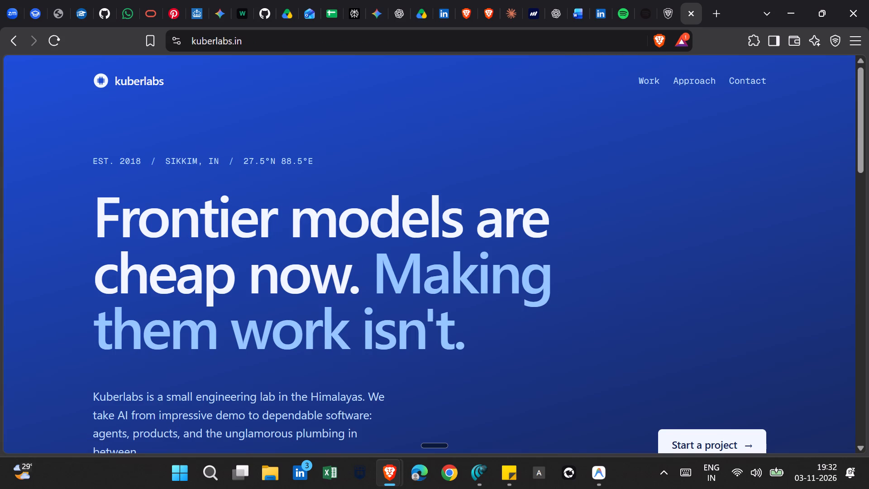
Examine the Kuberlabs website's homepage and its Work, Approach and Contact sections.
{"action": "scroll", "coordinate": [285, 238], "scroll_direction": "down", "scroll_amount": 2}
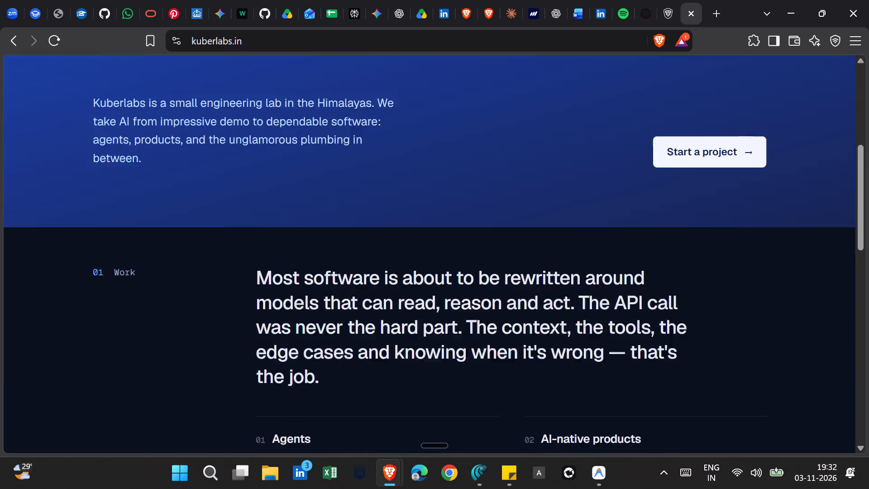
{"action": "scroll", "coordinate": [285, 238], "scroll_direction": "down", "scroll_amount": 4}
{"action": "scroll", "coordinate": [285, 238], "scroll_direction": "up", "scroll_amount": 1}
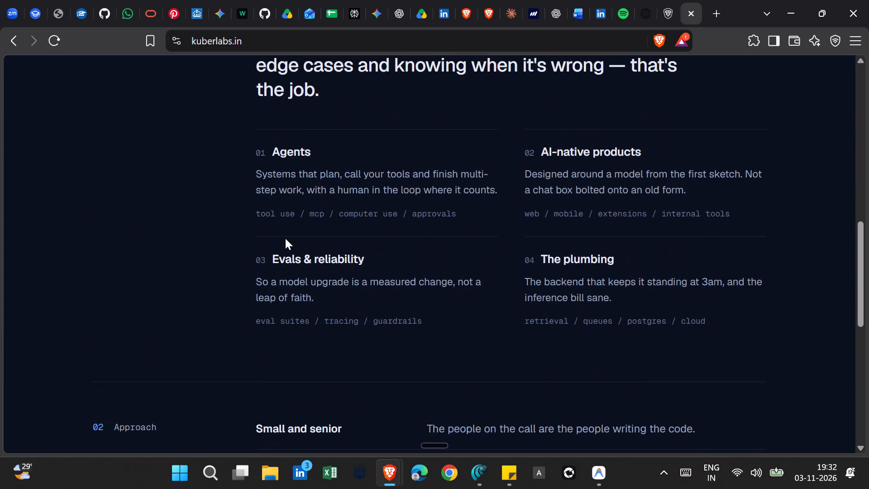
{"action": "scroll", "coordinate": [285, 238], "scroll_direction": "up", "scroll_amount": 6}
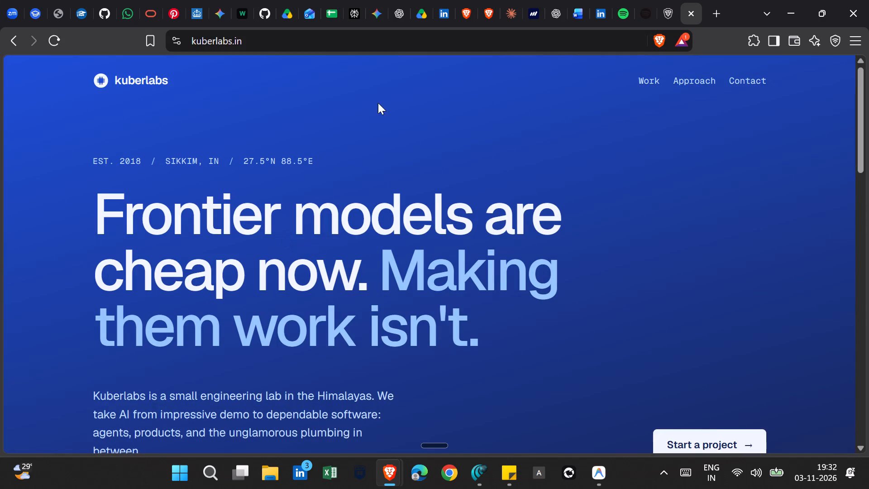
{"action": "left_click", "coordinate": [649, 84]}
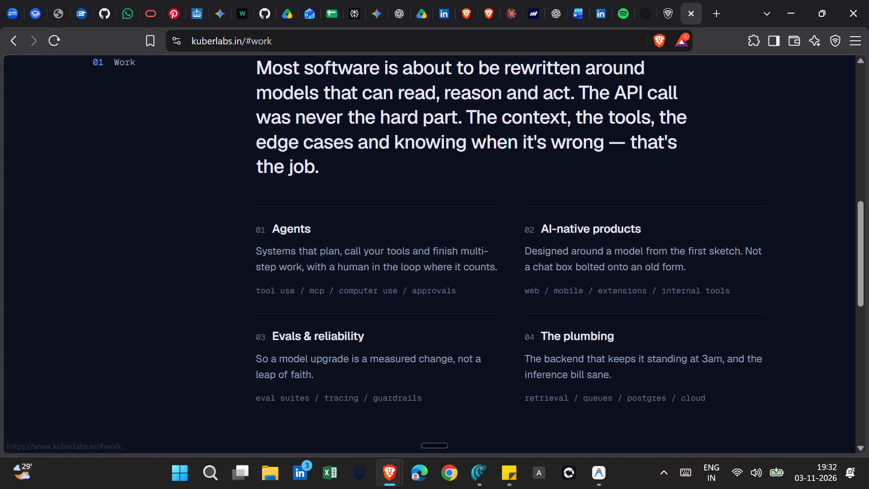
{"action": "scroll", "coordinate": [506, 243], "scroll_direction": "up", "scroll_amount": 5}
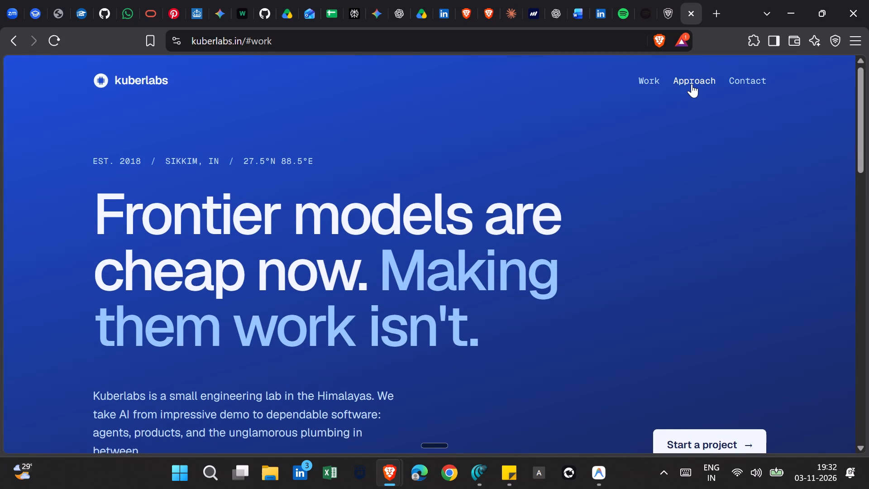
{"action": "left_click", "coordinate": [692, 84]}
{"action": "scroll", "coordinate": [573, 209], "scroll_direction": "up", "scroll_amount": 2}
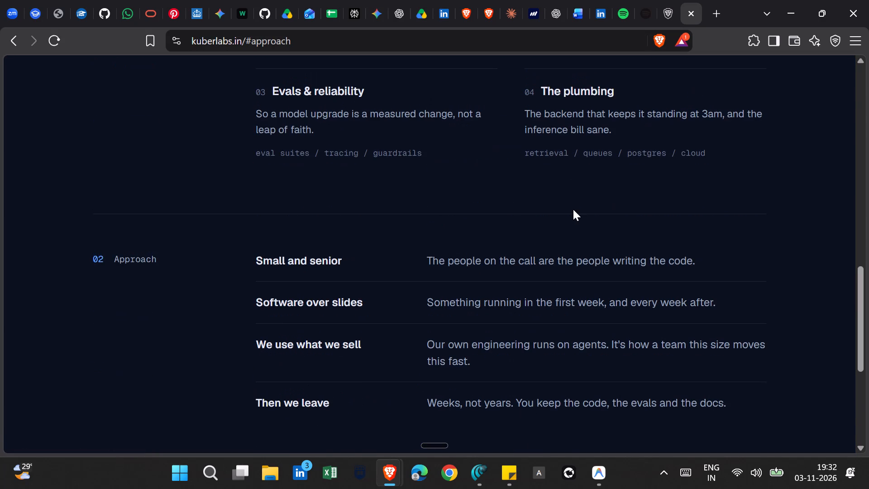
{"action": "scroll", "coordinate": [573, 209], "scroll_direction": "down", "scroll_amount": 7}
{"action": "scroll", "coordinate": [573, 209], "scroll_direction": "up", "scroll_amount": 10}
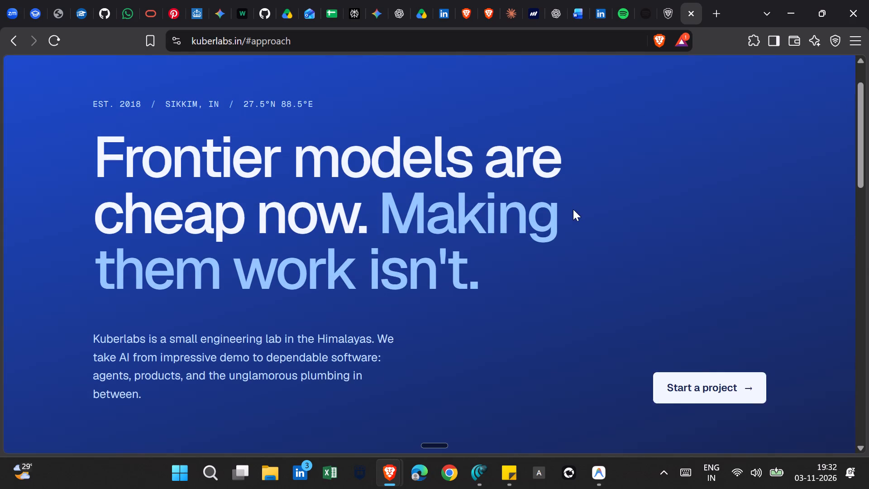
{"action": "left_click", "coordinate": [753, 84]}
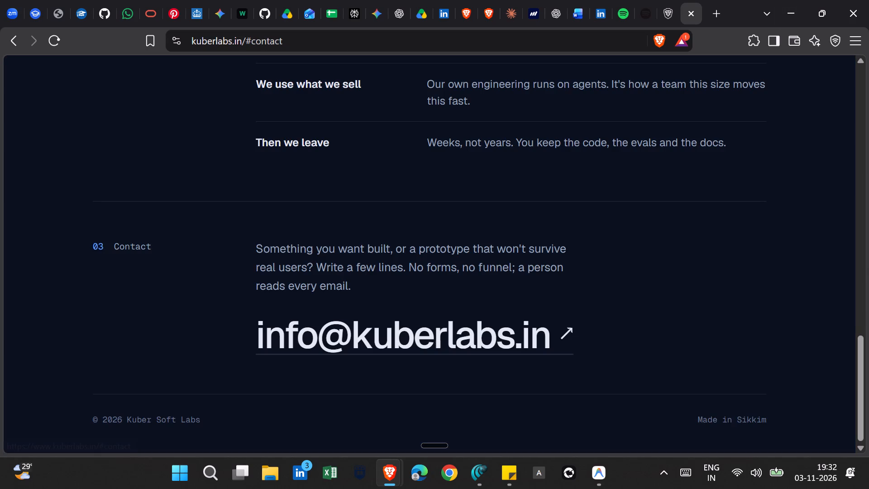
{"action": "scroll", "coordinate": [555, 285], "scroll_direction": "up", "scroll_amount": 8}
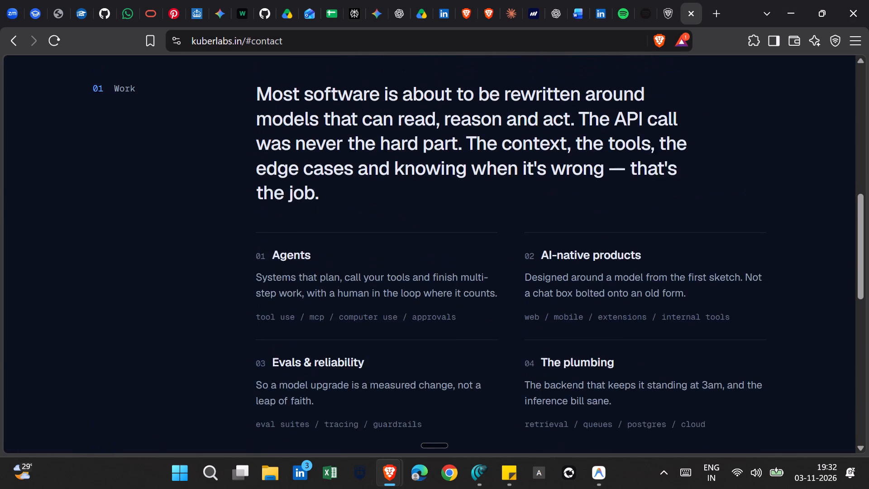
{"action": "scroll", "coordinate": [555, 285], "scroll_direction": "up", "scroll_amount": 4}
{"action": "left_click", "coordinate": [118, 75]}
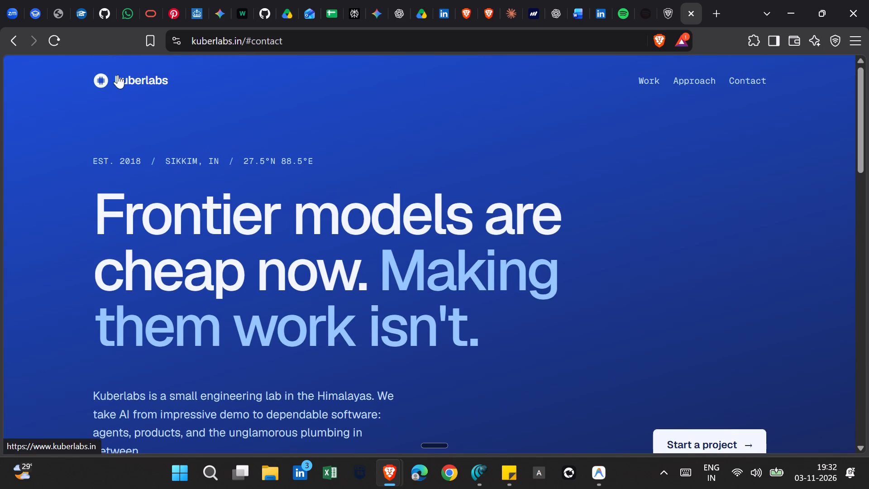
Return to the web search results for Kubar Labs and look through the listed pages for the company.
{"action": "scroll", "coordinate": [150, 103], "scroll_direction": "right", "scroll_amount": 4}
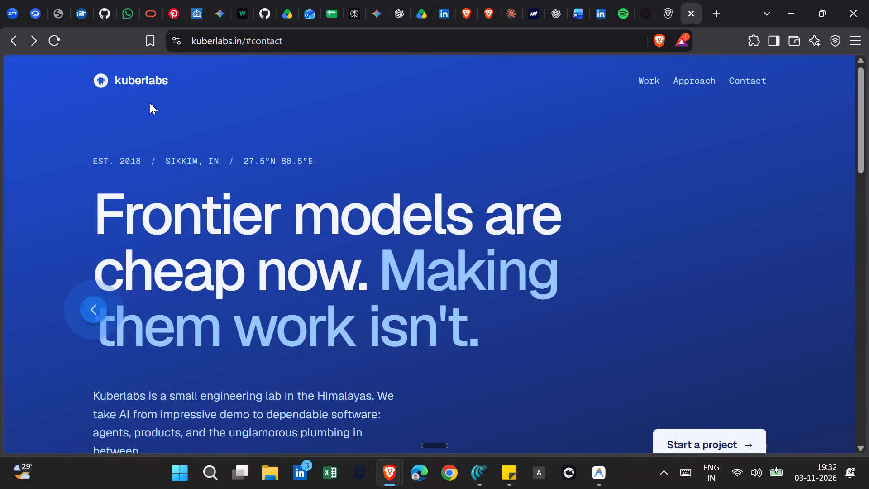
{"action": "scroll", "coordinate": [150, 103], "scroll_direction": "right", "scroll_amount": 18}
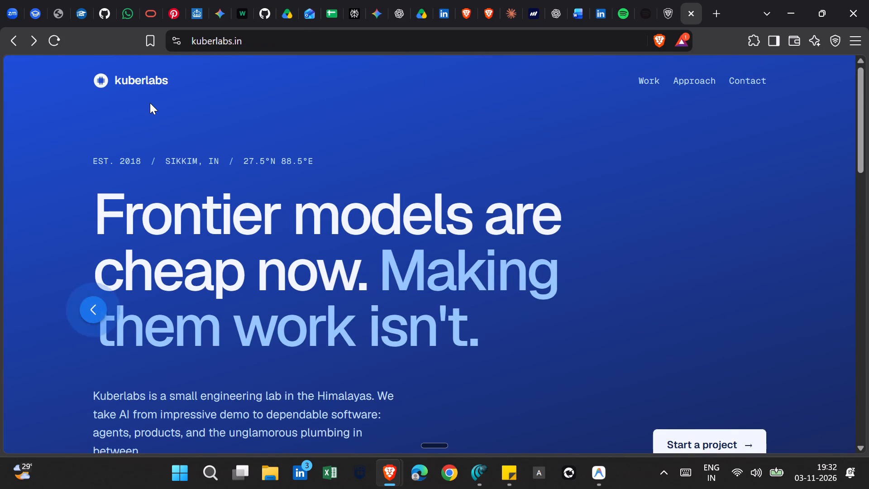
{"action": "scroll", "coordinate": [0, 67], "scroll_direction": "right", "scroll_amount": 8}
{"action": "scroll", "coordinate": [172, 135], "scroll_direction": "right", "scroll_amount": 8}
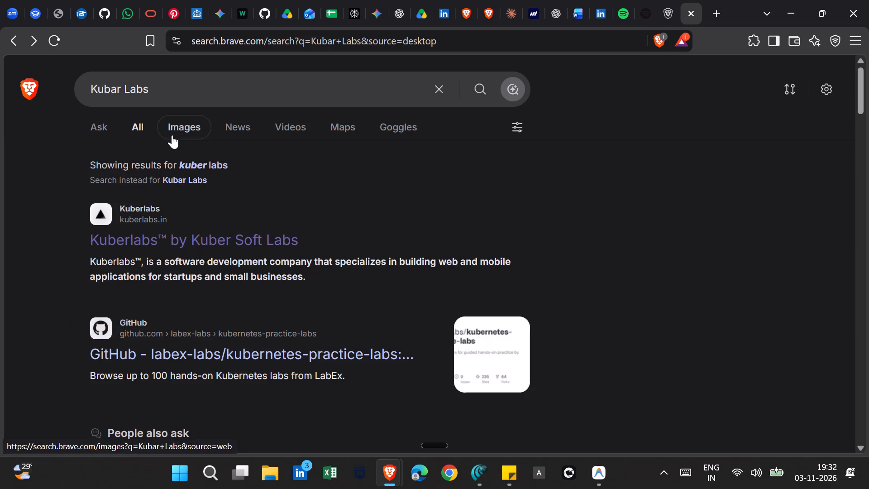
{"action": "scroll", "coordinate": [161, 209], "scroll_direction": "down", "scroll_amount": 6}
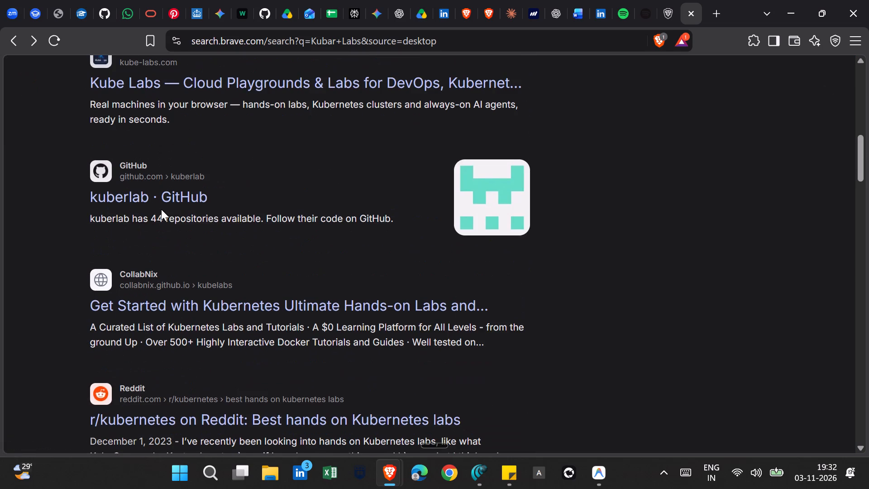
{"action": "scroll", "coordinate": [161, 209], "scroll_direction": "down", "scroll_amount": 4}
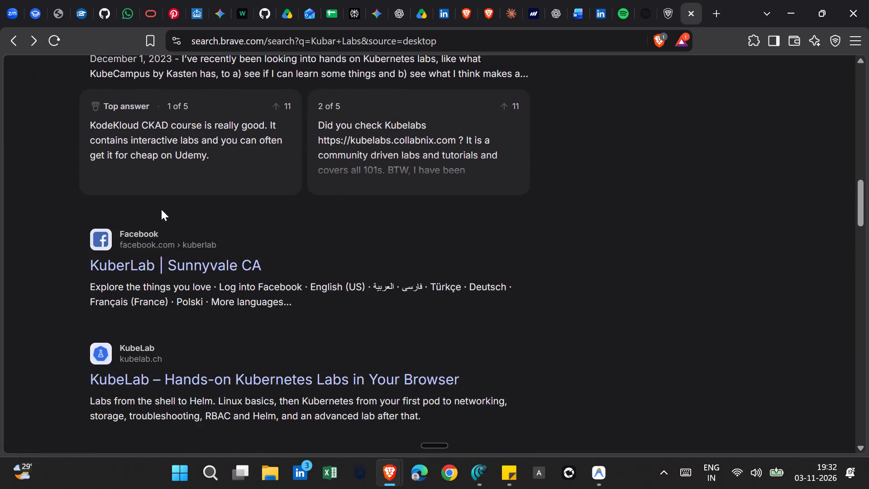
{"action": "scroll", "coordinate": [161, 209], "scroll_direction": "down", "scroll_amount": 4}
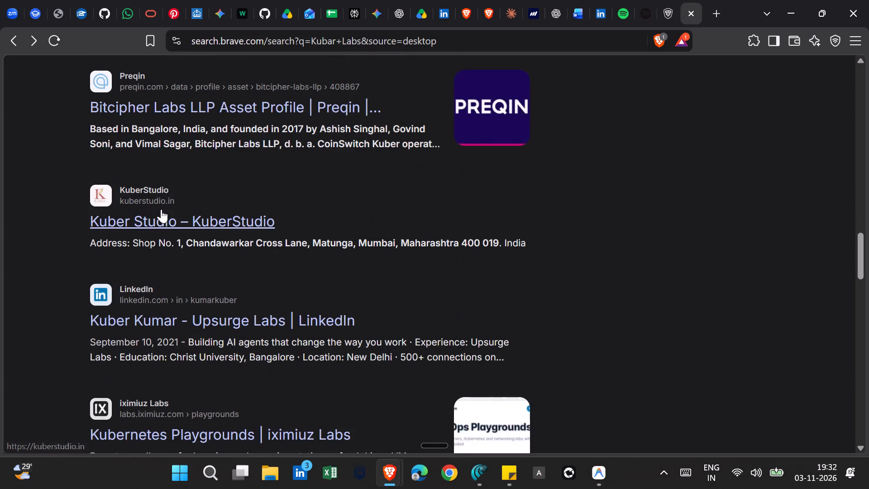
{"action": "scroll", "coordinate": [161, 209], "scroll_direction": "down", "scroll_amount": 2}
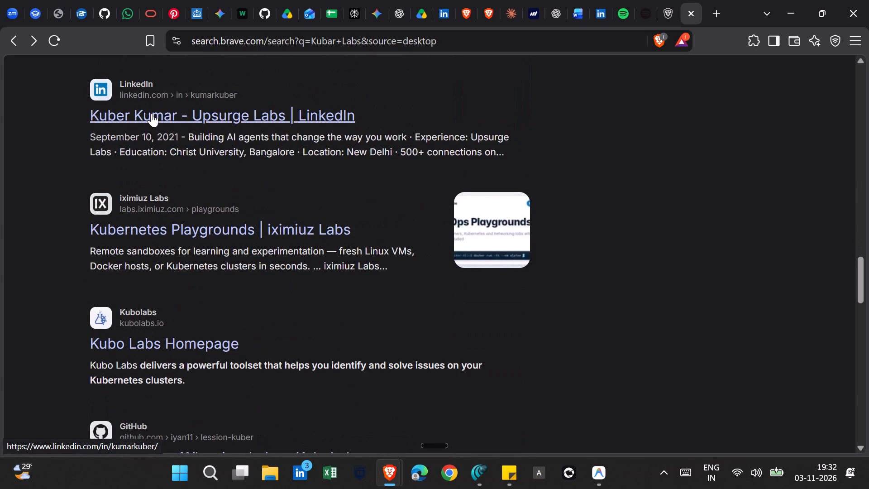
{"action": "scroll", "coordinate": [152, 113], "scroll_direction": "down", "scroll_amount": 2}
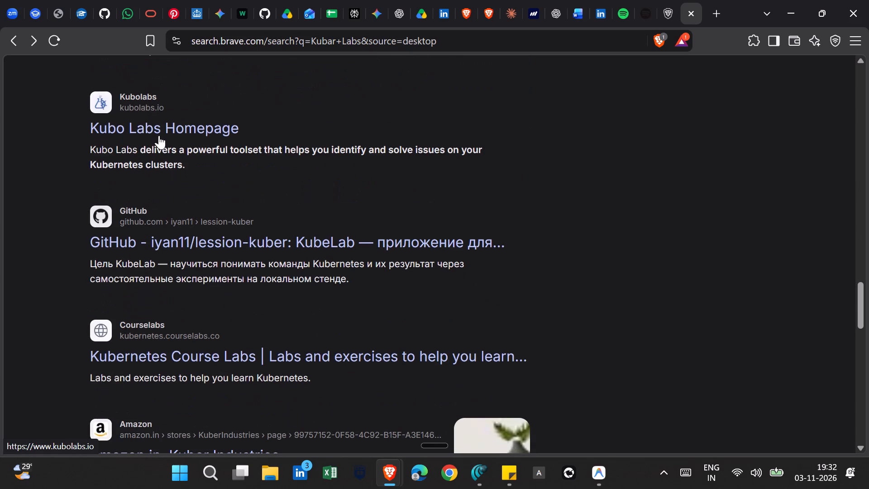
{"action": "scroll", "coordinate": [159, 135], "scroll_direction": "down", "scroll_amount": 2}
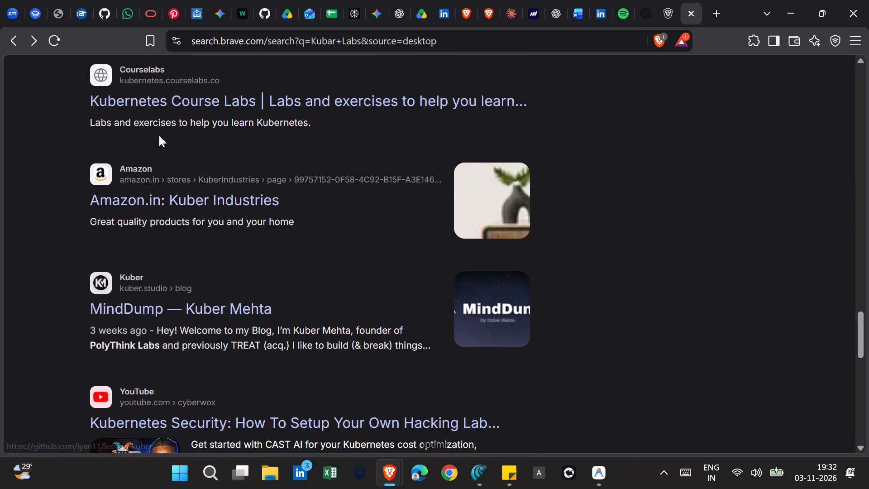
{"action": "scroll", "coordinate": [159, 135], "scroll_direction": "down", "scroll_amount": 2}
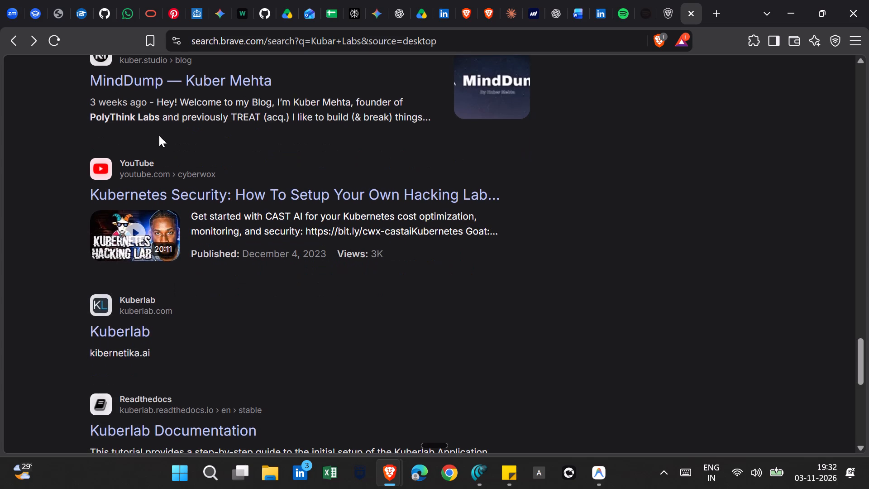
{"action": "scroll", "coordinate": [159, 135], "scroll_direction": "down", "scroll_amount": 3}
{"action": "scroll", "coordinate": [159, 135], "scroll_direction": "up", "scroll_amount": 17}
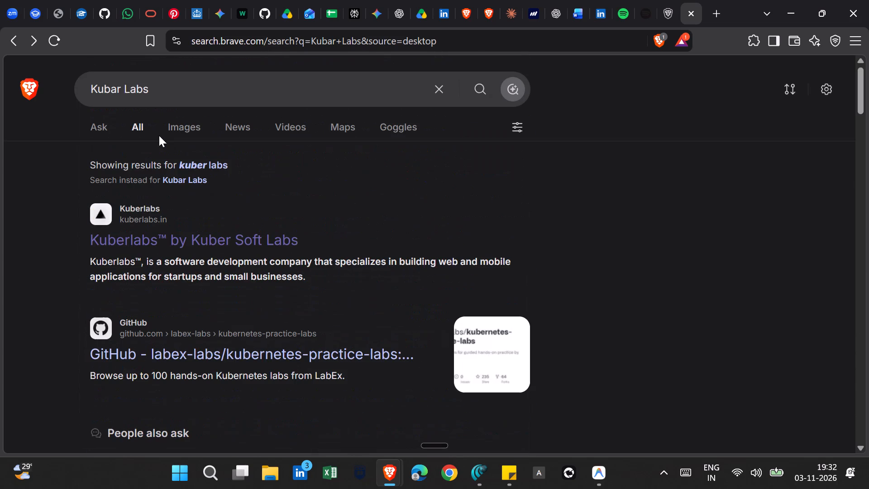
Search the web for "Kubar Labs linkdin" and switch to the suggested query "kuber labs linkedin" to look for the company's profile.
{"action": "left_click", "coordinate": [162, 85]}
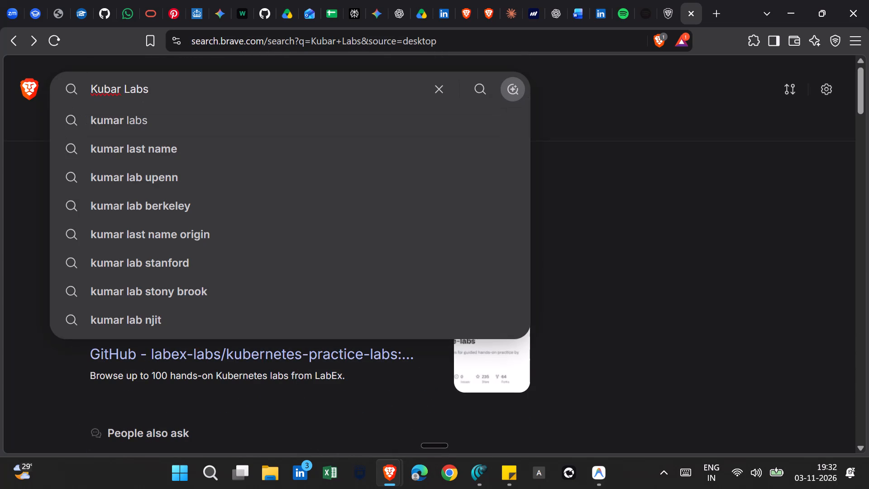
{"action": "key", "text": "space"}
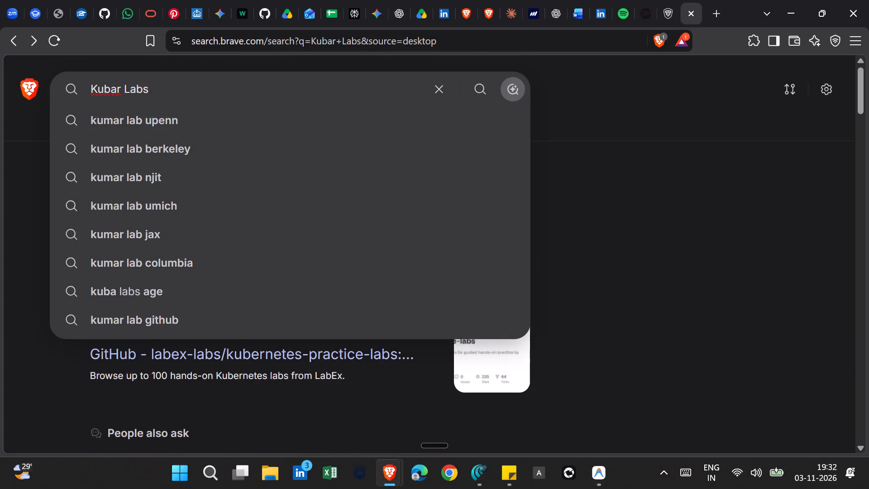
{"action": "type", "text": "link"}
{"action": "type", "text": "din"}
{"action": "key", "text": "Return"}
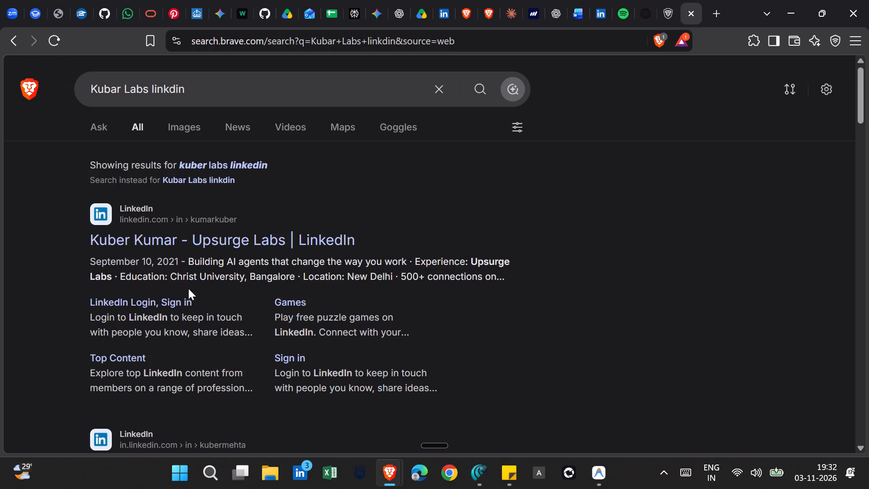
{"action": "left_click", "coordinate": [214, 163]}
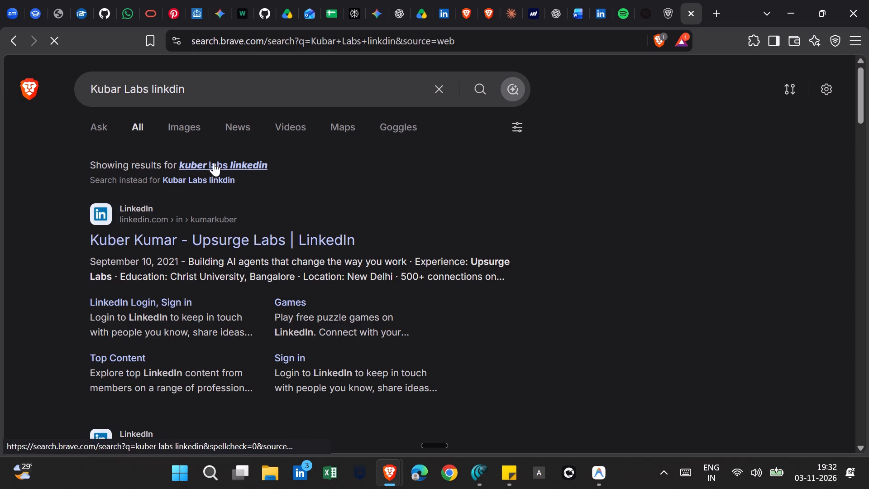
{"action": "scroll", "coordinate": [278, 311], "scroll_direction": "down", "scroll_amount": 2}
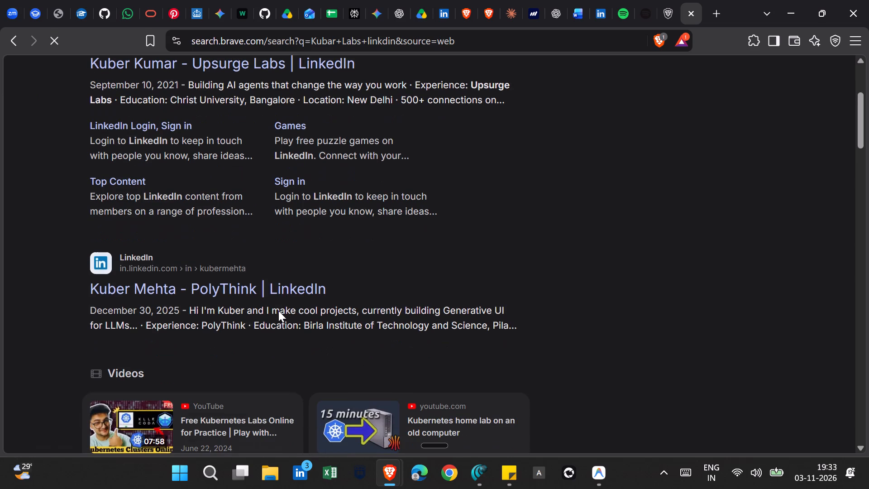
{"action": "scroll", "coordinate": [278, 311], "scroll_direction": "down", "scroll_amount": 3}
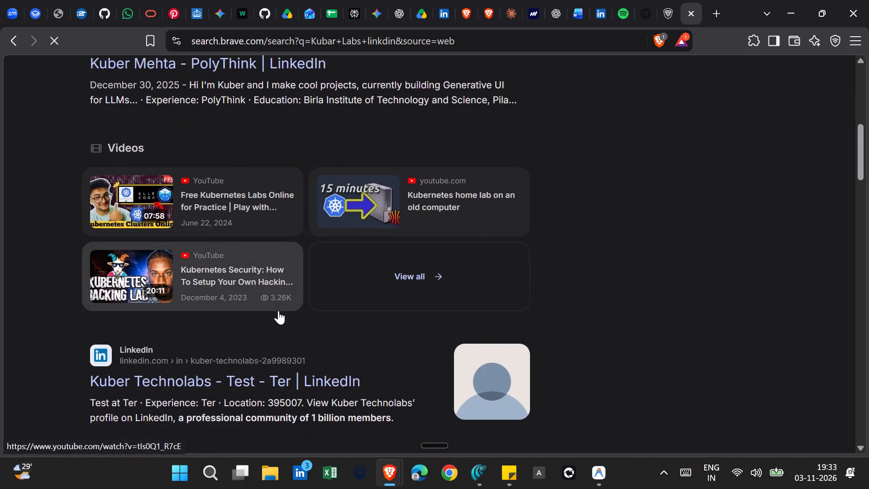
{"action": "scroll", "coordinate": [278, 311], "scroll_direction": "down", "scroll_amount": 2}
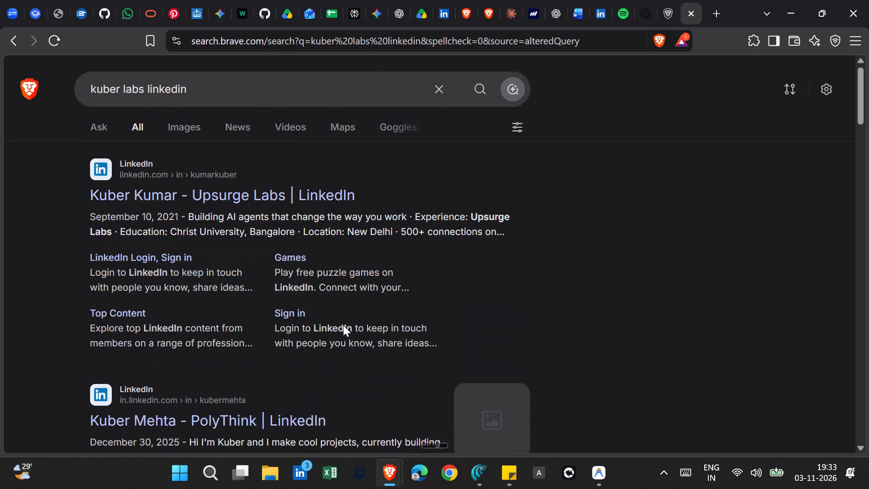
{"action": "scroll", "coordinate": [343, 325], "scroll_direction": "down", "scroll_amount": 3}
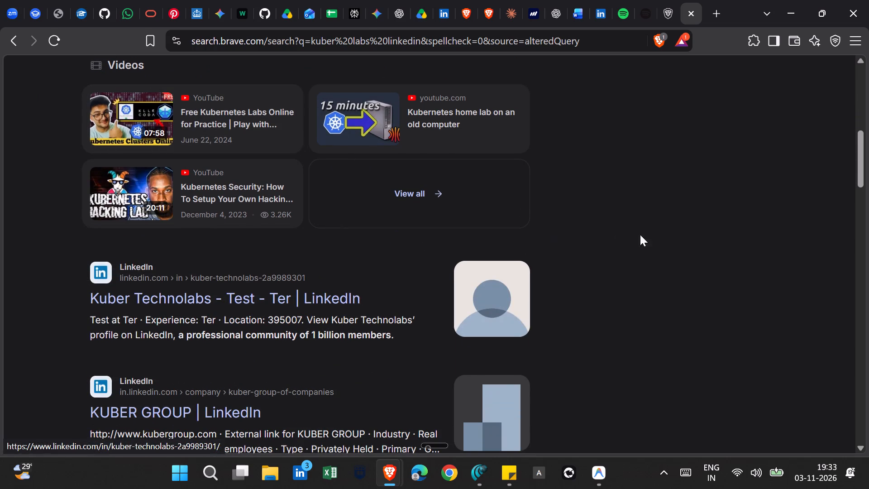
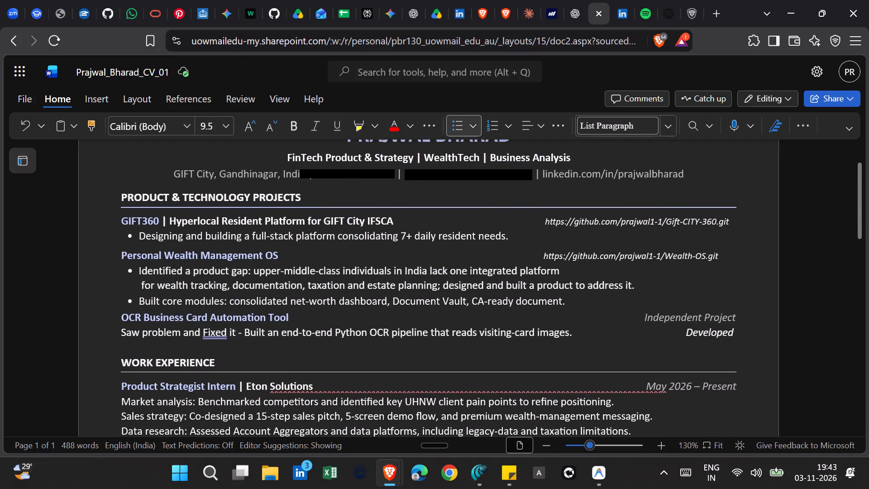
Remove the extra spaces between "integrated platform" and "for wealth tracking" in the first Personal Wealth Management OS bullet of the CV.
{"action": "key", "text": "BackSpace"}
{"action": "key", "text": "BackSpace"}
{"action": "key", "text": "BackSpace"}
{"action": "key", "text": "BackSpace"}
{"action": "key", "text": "BackSpace"}
{"action": "key", "text": "BackSpace"}
{"action": "key", "text": "BackSpace"}
{"action": "key", "text": "BackSpace"}
{"action": "key", "text": "BackSpace"}
{"action": "key", "text": "BackSpace"}
{"action": "key", "text": "BackSpace"}
{"action": "key", "text": "BackSpace"}
{"action": "key", "text": "BackSpace"}
{"action": "key", "text": "BackSpace"}
{"action": "key", "text": "BackSpace"}
{"action": "key", "text": "BackSpace"}
{"action": "key", "text": "BackSpace"}
{"action": "key", "text": "BackSpace"}
{"action": "key", "text": "BackSpace"}
{"action": "key", "text": "BackSpace"}
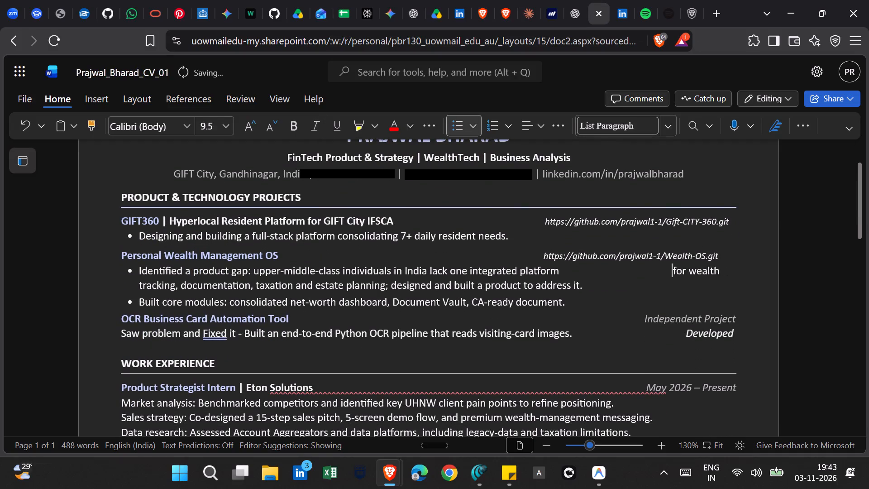
{"action": "key", "text": "BackSpace"}
{"action": "key", "text": "BackSpace"}
{"action": "key", "text": "BackSpace"}
{"action": "key", "text": "BackSpace"}
{"action": "key", "text": "BackSpace"}
{"action": "key", "text": "BackSpace"}
{"action": "key", "text": "BackSpace"}
{"action": "key", "text": "BackSpace"}
{"action": "key", "text": "BackSpace"}
{"action": "key", "text": "BackSpace"}
{"action": "key", "text": "BackSpace"}
{"action": "key", "text": "BackSpace"}
{"action": "key", "text": "BackSpace"}
{"action": "key", "text": "BackSpace"}
{"action": "key", "text": "BackSpace"}
{"action": "key", "text": "BackSpace"}
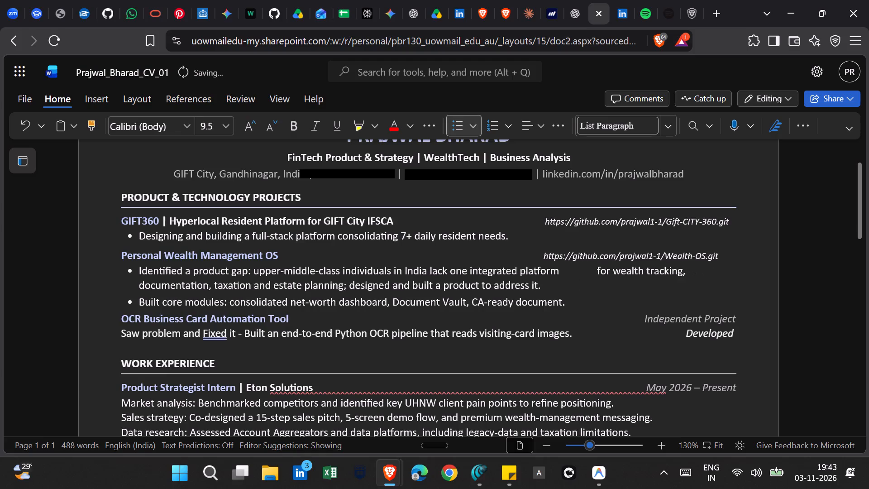
{"action": "key", "text": "BackSpace"}
{"action": "key", "text": "BackSpace"}
{"action": "key", "text": "BackSpace"}
{"action": "key", "text": "BackSpace"}
{"action": "key", "text": "BackSpace"}
{"action": "key", "text": "BackSpace"}
{"action": "key", "text": "BackSpace"}
{"action": "key", "text": "BackSpace"}
{"action": "key", "text": "BackSpace"}
{"action": "key", "text": "BackSpace"}
{"action": "key", "text": "BackSpace"}
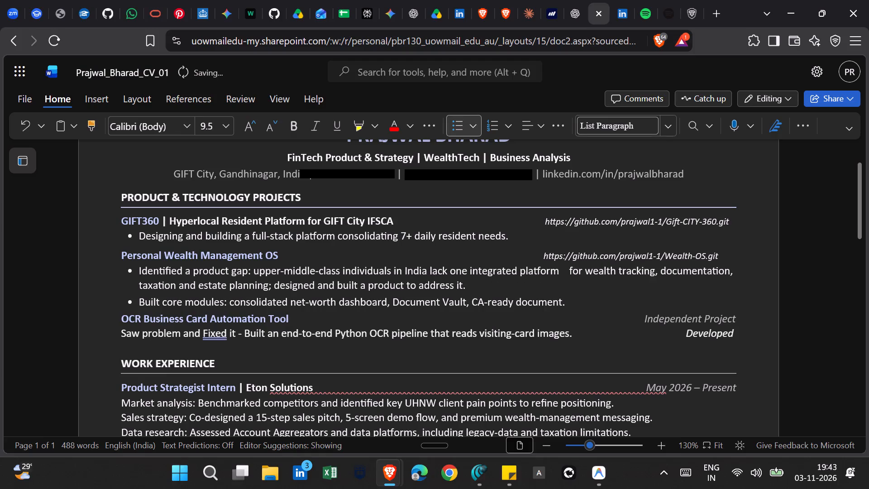
{"action": "key", "text": "BackSpace"}
{"action": "key", "text": "BackSpace"}
{"action": "key", "text": "BackSpace"}
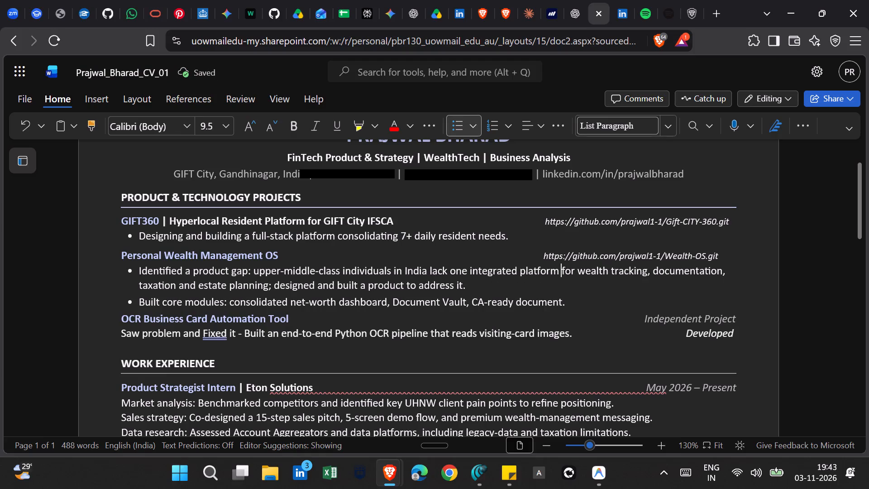
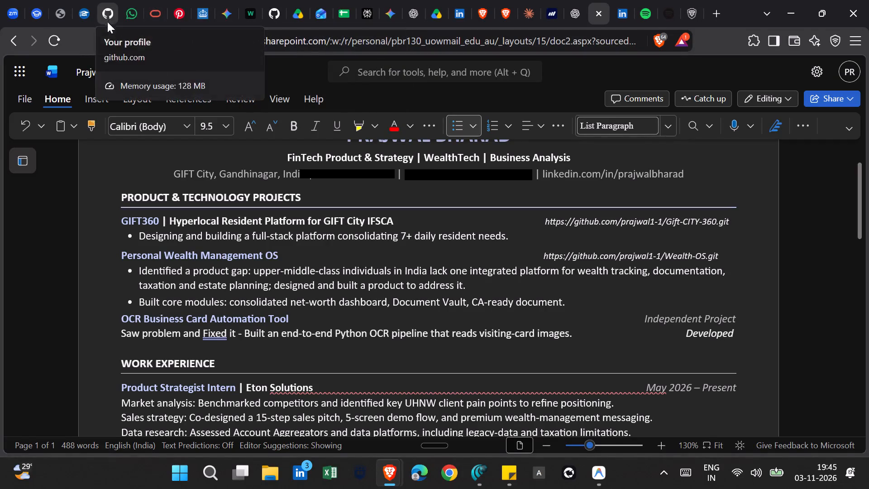
Return from the Wealth-OS repository on GitHub to the account's repositories and look through the full list.
{"action": "left_click", "coordinate": [273, 1]}
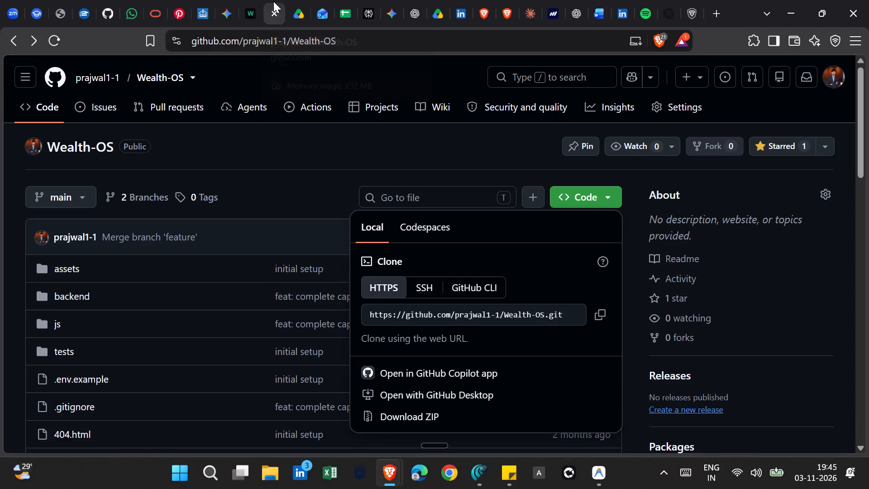
{"action": "left_click", "coordinate": [256, 160]}
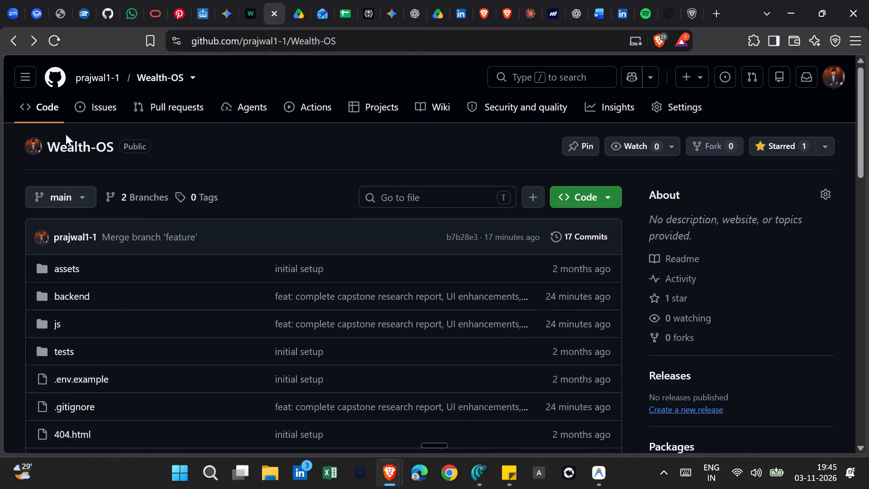
{"action": "left_click", "coordinate": [19, 48]}
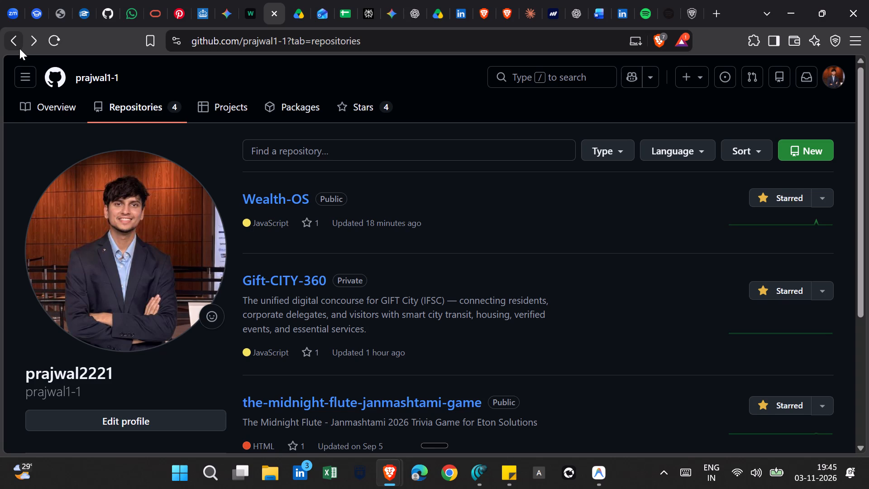
{"action": "scroll", "coordinate": [268, 259], "scroll_direction": "down", "scroll_amount": 2}
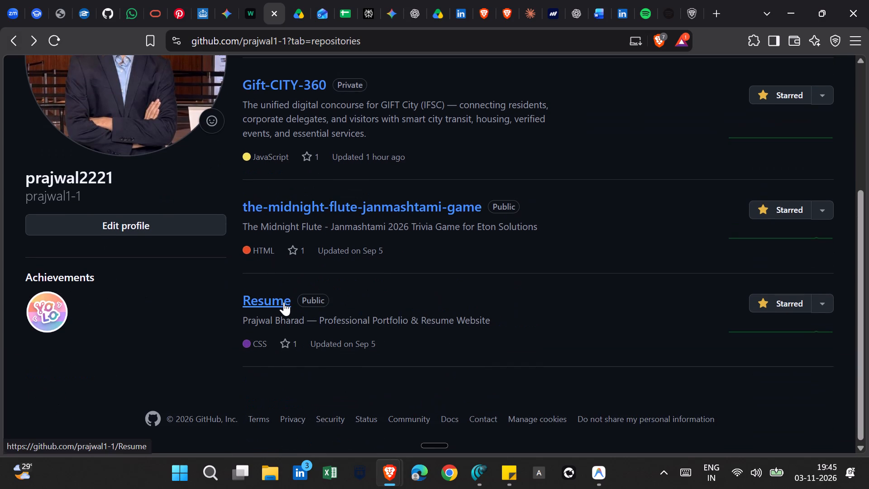
{"action": "scroll", "coordinate": [292, 302], "scroll_direction": "up", "scroll_amount": 3}
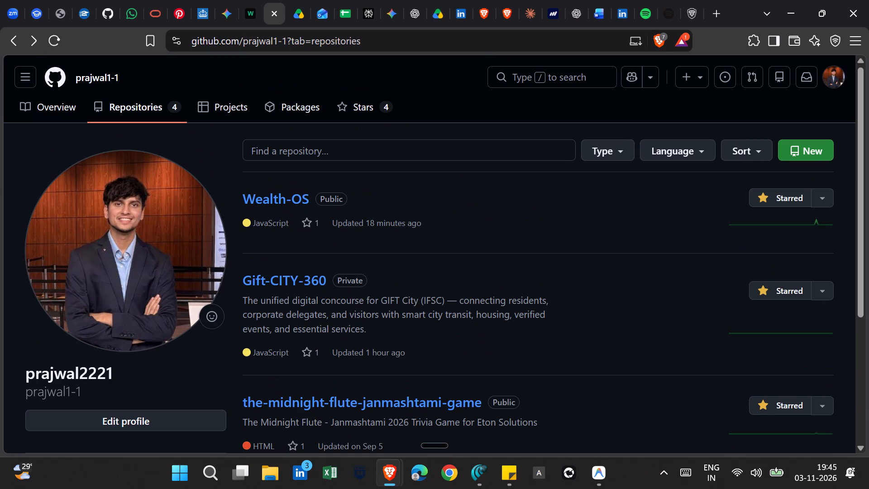
{"action": "scroll", "coordinate": [292, 302], "scroll_direction": "down", "scroll_amount": 3}
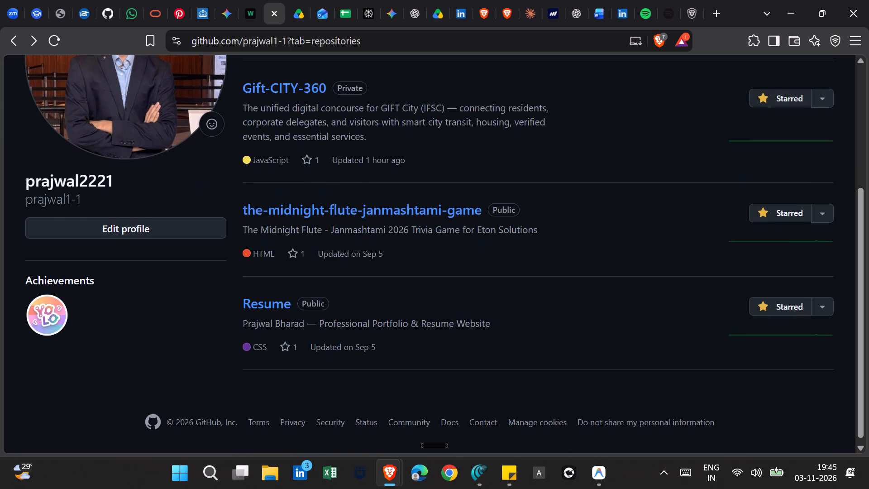
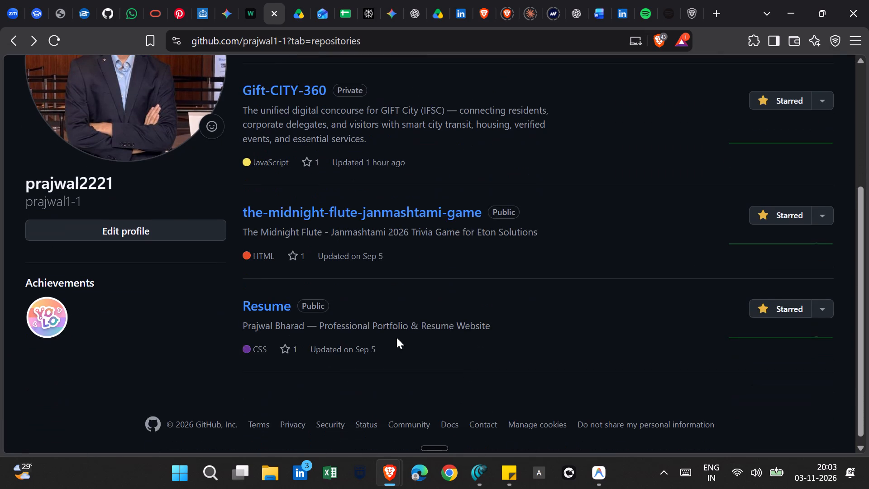
{"action": "left_click", "coordinate": [258, 303]}
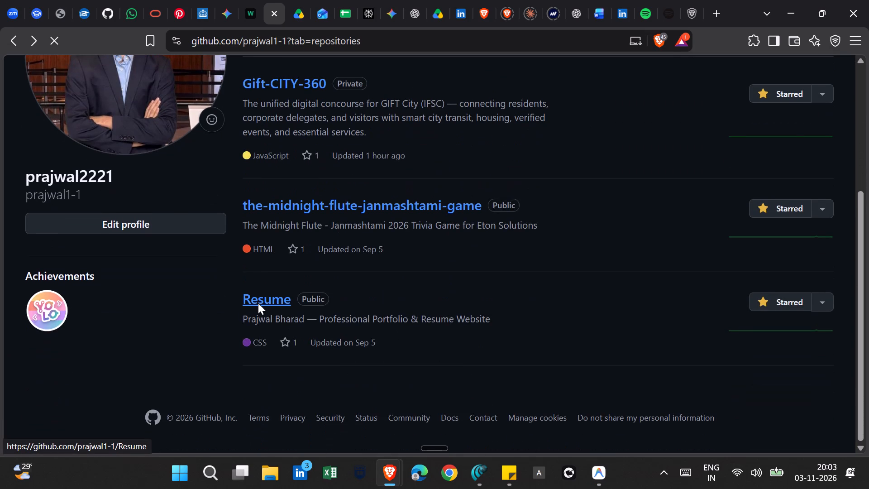
{"action": "scroll", "coordinate": [328, 316], "scroll_direction": "down", "scroll_amount": 1}
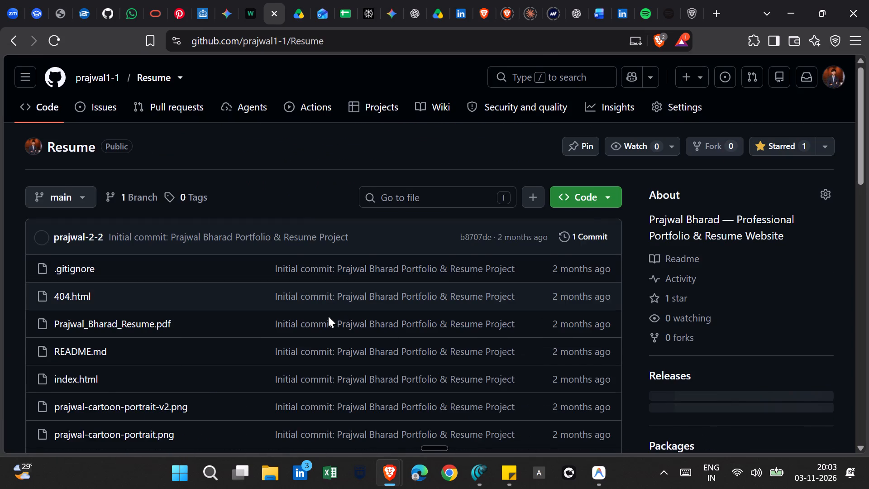
{"action": "scroll", "coordinate": [328, 316], "scroll_direction": "down", "scroll_amount": 7}
{"action": "scroll", "coordinate": [328, 316], "scroll_direction": "up", "scroll_amount": 5}
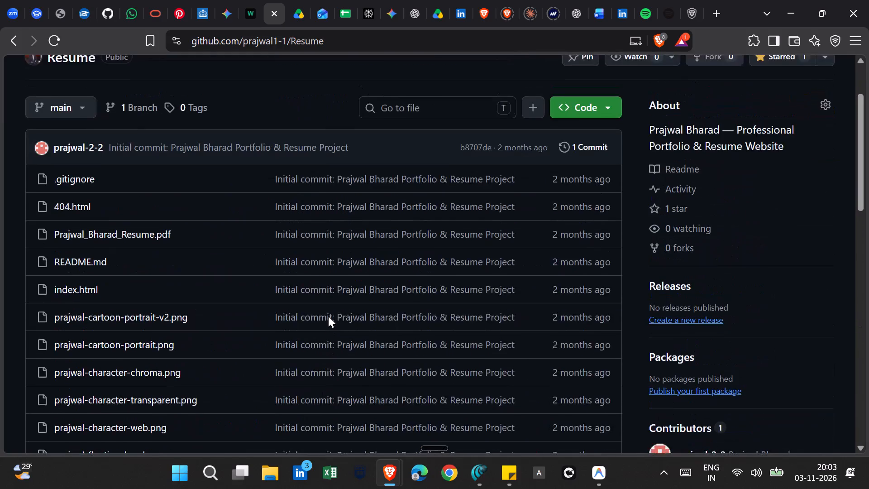
{"action": "scroll", "coordinate": [328, 316], "scroll_direction": "down", "scroll_amount": 1}
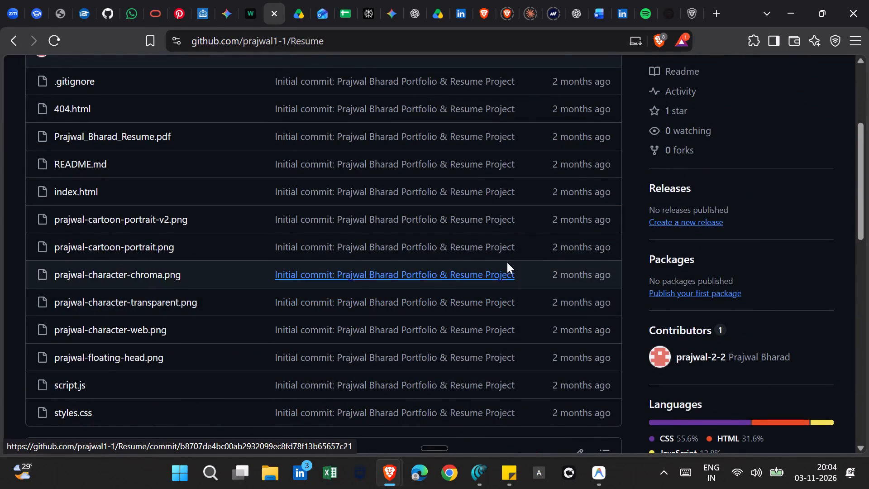
Copy the Resume repository's HTTPS clone URL.
{"action": "scroll", "coordinate": [507, 262], "scroll_direction": "up", "scroll_amount": 4}
{"action": "left_click", "coordinate": [597, 199]}
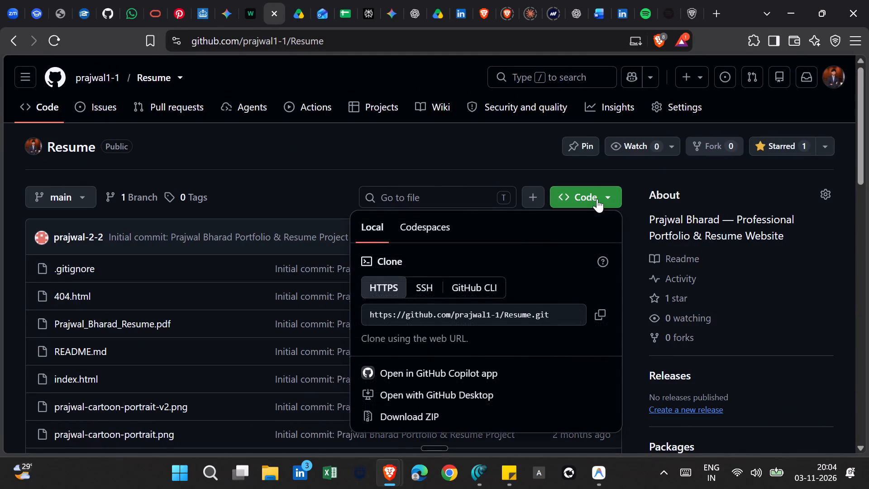
{"action": "left_click", "coordinate": [603, 312]}
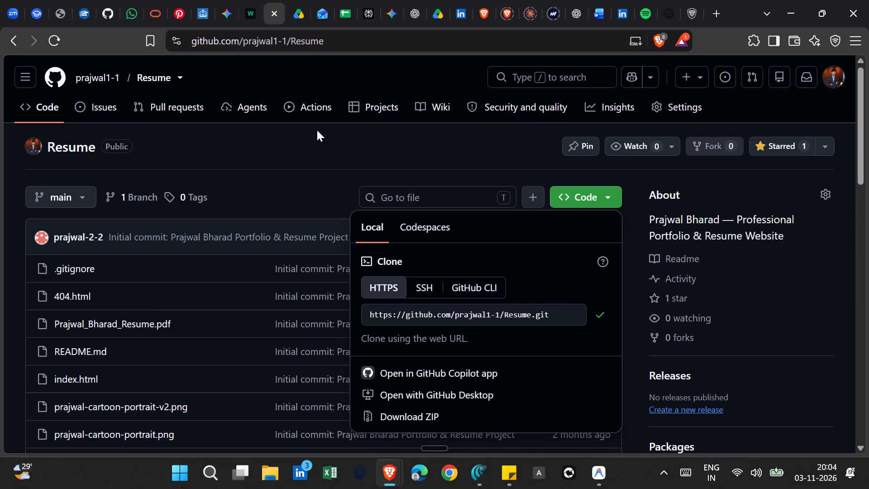
{"action": "left_click", "coordinate": [317, 130]}
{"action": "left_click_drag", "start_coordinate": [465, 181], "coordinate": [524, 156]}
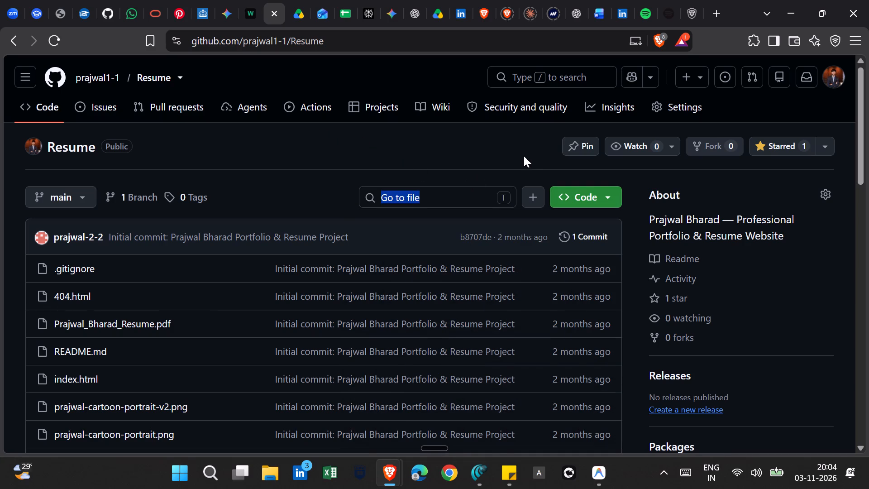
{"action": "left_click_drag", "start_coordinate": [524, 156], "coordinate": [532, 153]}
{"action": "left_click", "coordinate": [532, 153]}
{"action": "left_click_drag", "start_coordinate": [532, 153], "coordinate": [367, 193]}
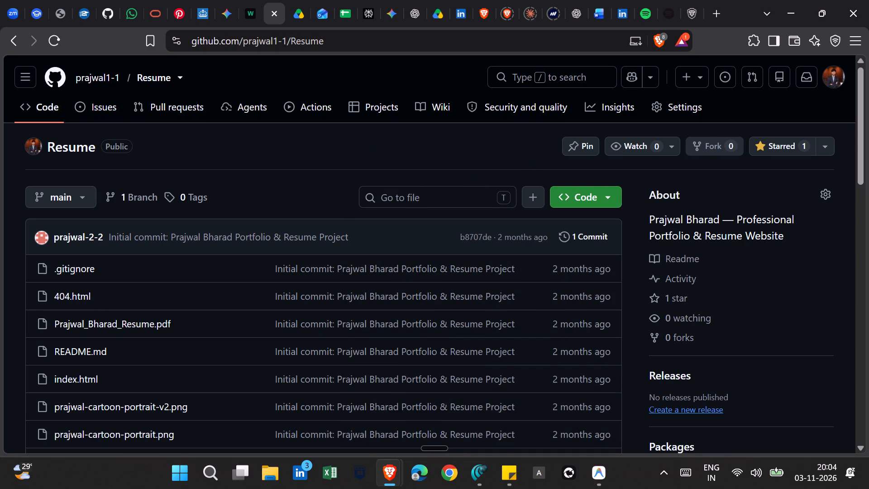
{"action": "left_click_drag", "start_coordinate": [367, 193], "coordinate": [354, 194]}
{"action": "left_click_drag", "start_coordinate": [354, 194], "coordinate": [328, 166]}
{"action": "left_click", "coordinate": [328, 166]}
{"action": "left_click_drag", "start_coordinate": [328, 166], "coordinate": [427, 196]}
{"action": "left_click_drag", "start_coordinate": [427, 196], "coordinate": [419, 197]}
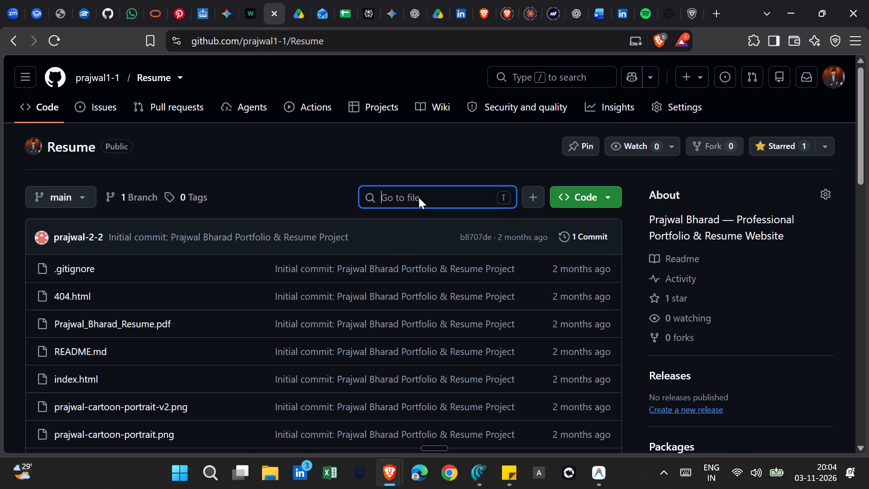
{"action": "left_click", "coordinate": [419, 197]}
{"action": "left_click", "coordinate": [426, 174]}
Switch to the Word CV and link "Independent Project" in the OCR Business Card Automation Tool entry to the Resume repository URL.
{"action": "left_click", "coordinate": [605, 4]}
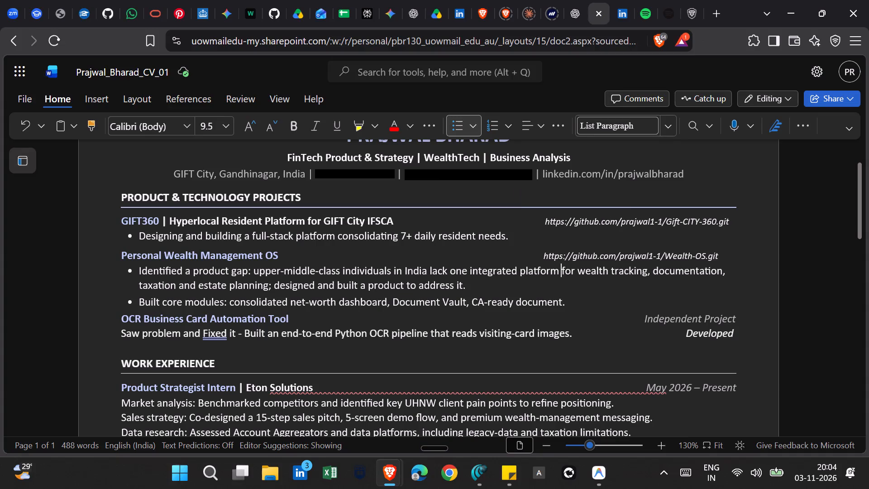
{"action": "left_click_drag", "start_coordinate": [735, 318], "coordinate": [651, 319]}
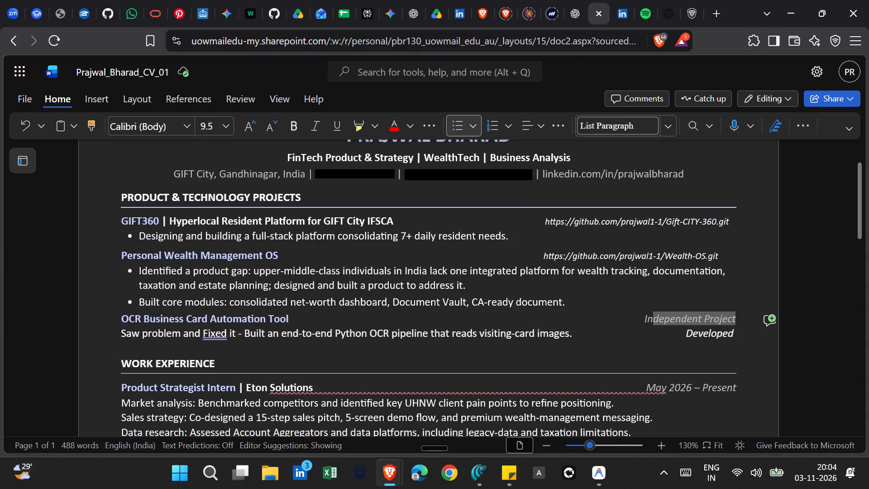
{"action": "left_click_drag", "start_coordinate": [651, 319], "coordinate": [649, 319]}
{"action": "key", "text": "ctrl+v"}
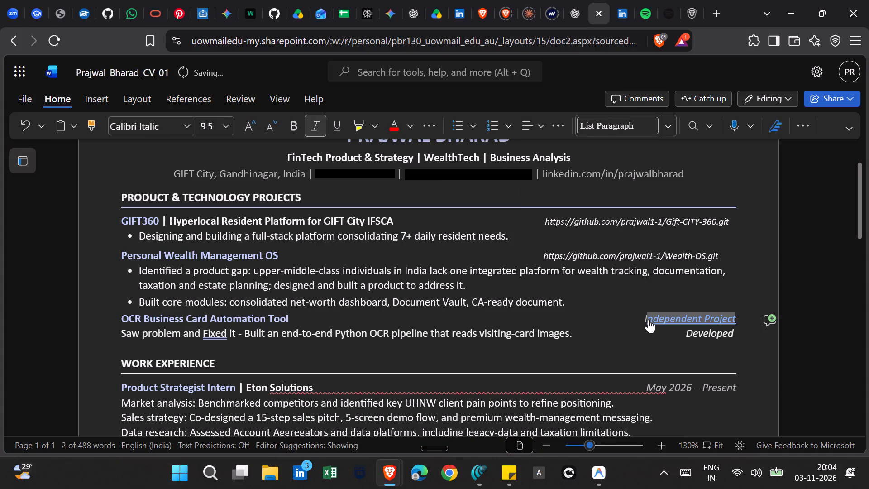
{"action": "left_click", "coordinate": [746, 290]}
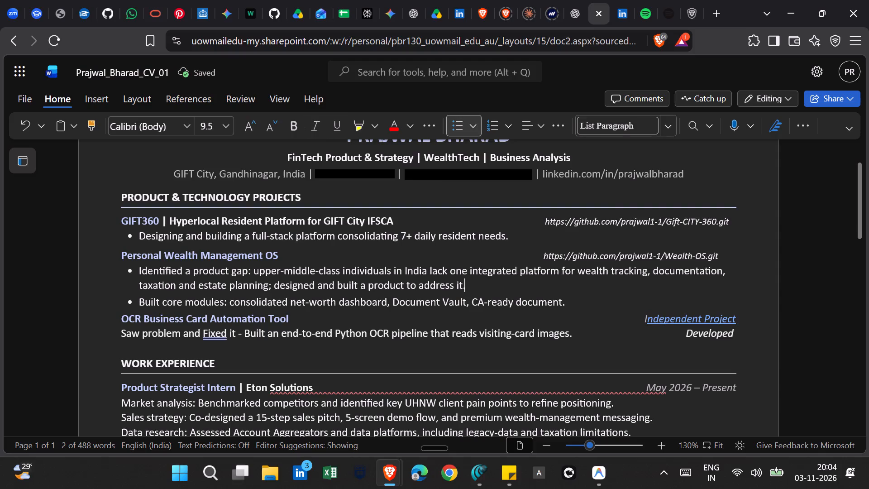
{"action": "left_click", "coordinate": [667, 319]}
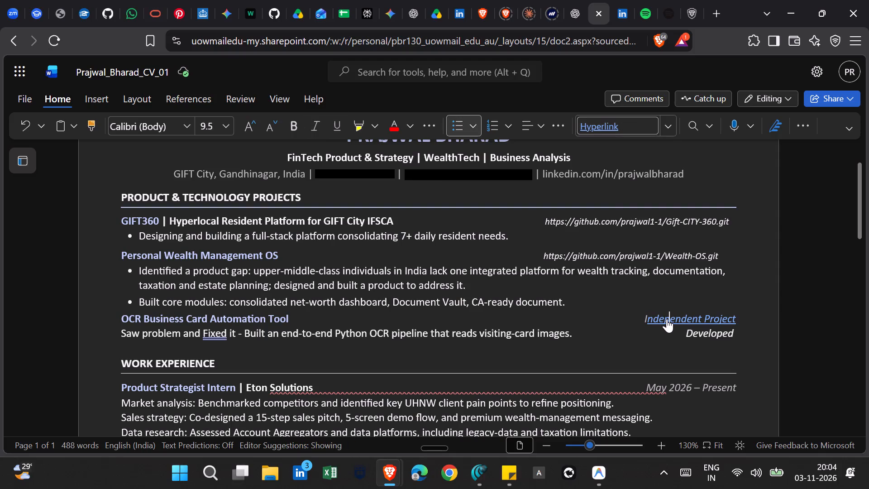
Delete the linked text "Independent Project" from the OCR Business Card Automation Tool heading line.
{"action": "left_click", "coordinate": [745, 314]}
{"action": "left_click_drag", "start_coordinate": [740, 319], "coordinate": [655, 318]}
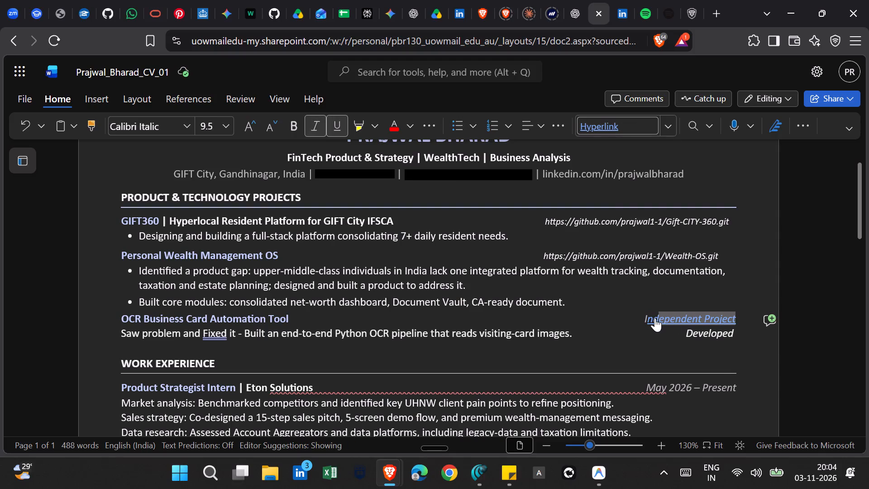
{"action": "left_click_drag", "start_coordinate": [655, 318], "coordinate": [647, 318]}
{"action": "key", "text": "BackSpace"}
{"action": "key", "text": "BackSpace"}
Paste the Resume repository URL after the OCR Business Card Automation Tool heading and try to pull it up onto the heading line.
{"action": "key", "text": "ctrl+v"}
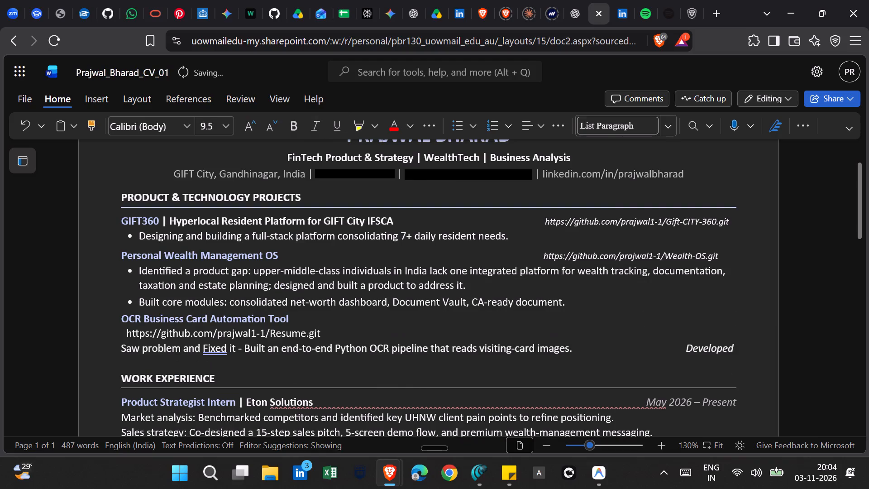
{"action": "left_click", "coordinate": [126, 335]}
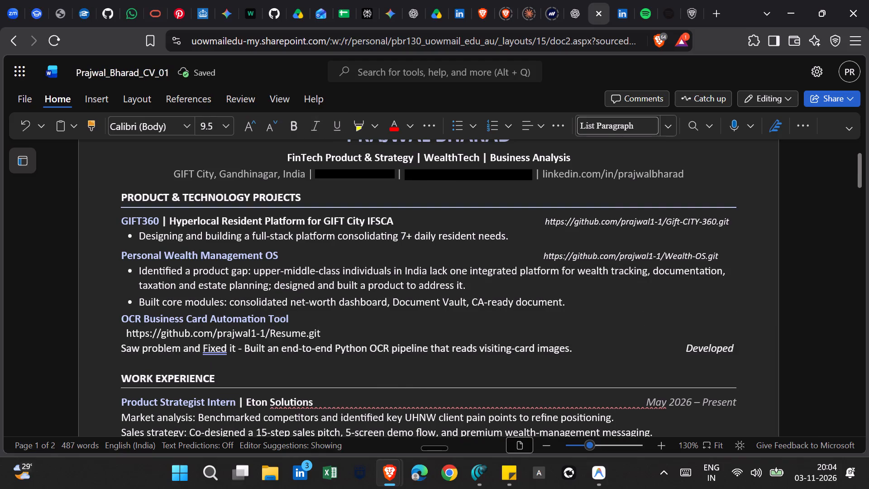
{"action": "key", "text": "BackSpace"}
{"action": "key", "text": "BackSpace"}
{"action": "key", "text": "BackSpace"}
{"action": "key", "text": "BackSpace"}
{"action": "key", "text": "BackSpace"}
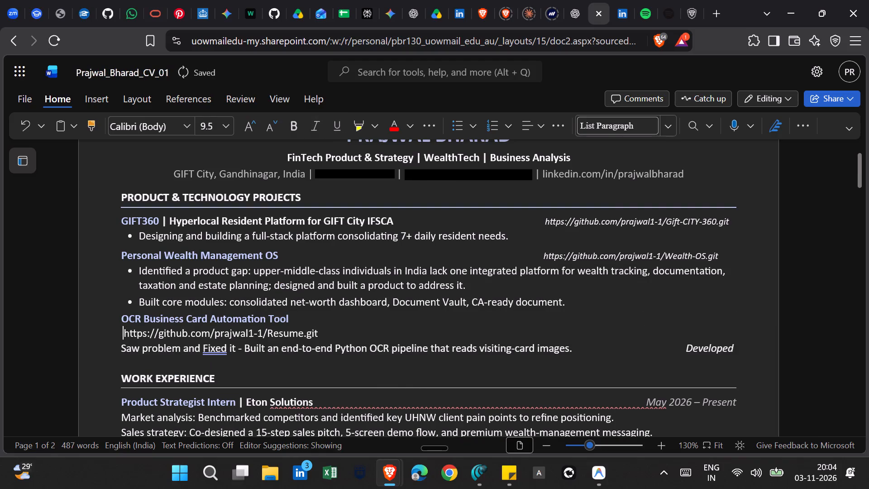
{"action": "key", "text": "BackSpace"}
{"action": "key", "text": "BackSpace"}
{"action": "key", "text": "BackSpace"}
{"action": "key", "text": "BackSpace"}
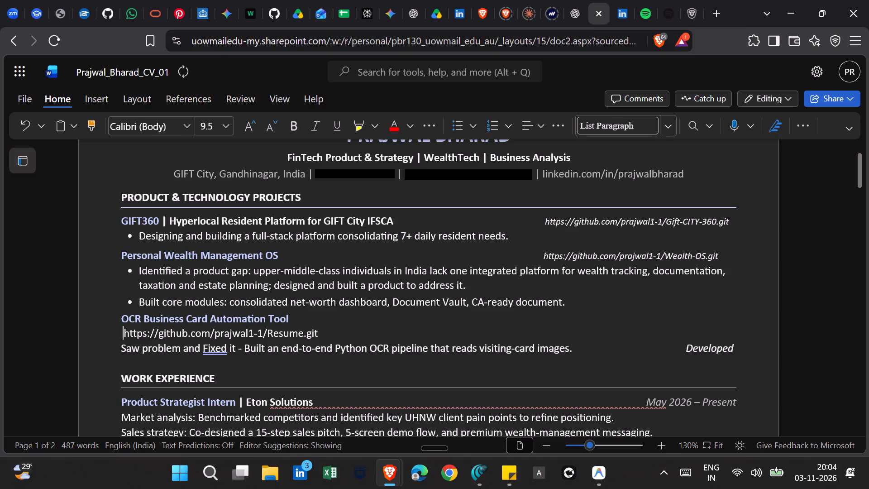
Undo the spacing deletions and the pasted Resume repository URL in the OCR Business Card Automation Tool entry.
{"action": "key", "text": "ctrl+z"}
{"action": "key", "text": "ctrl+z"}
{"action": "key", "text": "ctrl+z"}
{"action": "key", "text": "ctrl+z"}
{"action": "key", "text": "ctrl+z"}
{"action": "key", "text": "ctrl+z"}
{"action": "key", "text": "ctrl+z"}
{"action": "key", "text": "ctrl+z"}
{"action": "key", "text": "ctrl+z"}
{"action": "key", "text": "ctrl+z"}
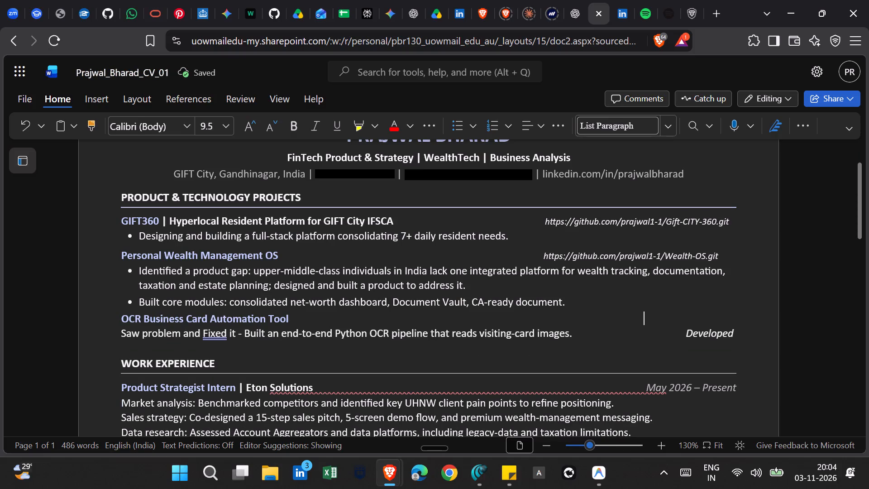
Paste the Resume repository's clone URL on the OCR Business Card Automation Tool heading line, opposite the project title.
{"action": "left_click", "coordinate": [517, 323]}
{"action": "key", "text": "ctrl+v"}
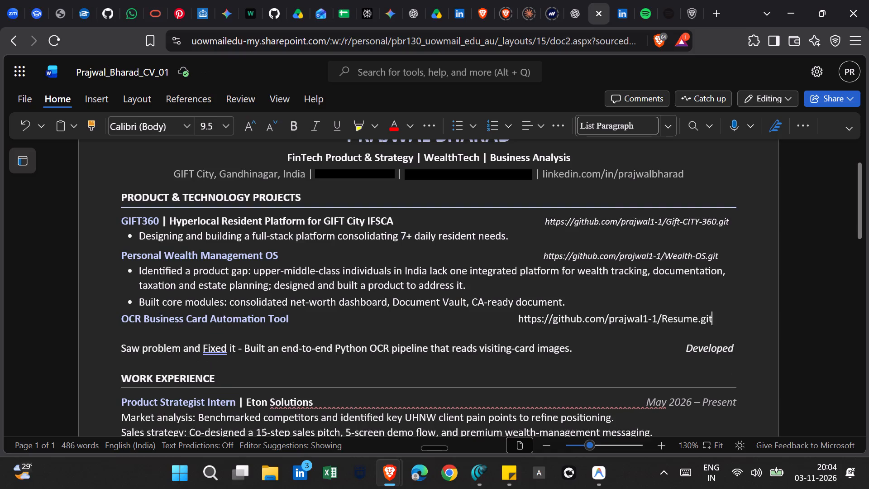
{"action": "left_click", "coordinate": [457, 327]}
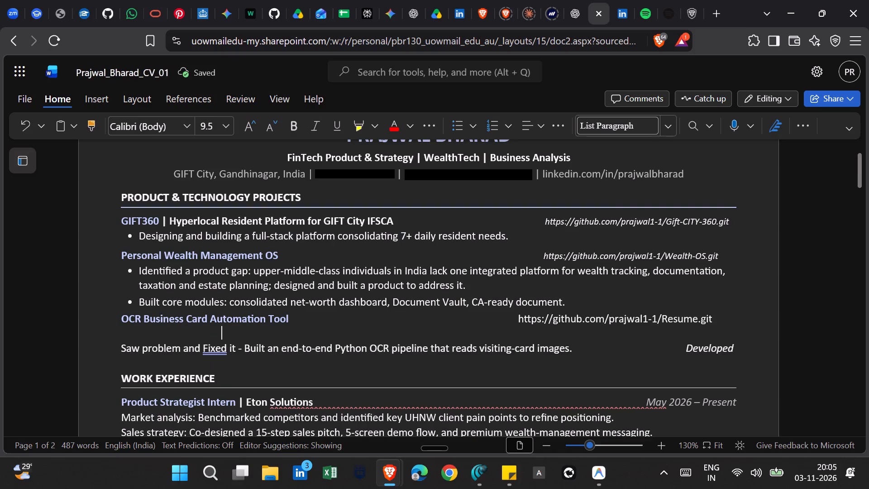
Remove the surplus blank spacing between the OCR Business Card Automation Tool heading line and its description line.
{"action": "key", "text": "BackSpace"}
{"action": "key", "text": "BackSpace"}
{"action": "key", "text": "BackSpace"}
{"action": "key", "text": "BackSpace"}
{"action": "key", "text": "BackSpace"}
{"action": "key", "text": "BackSpace"}
{"action": "key", "text": "BackSpace"}
{"action": "key", "text": "BackSpace"}
{"action": "key", "text": "BackSpace"}
{"action": "key", "text": "BackSpace"}
{"action": "key", "text": "BackSpace"}
{"action": "key", "text": "BackSpace"}
{"action": "key", "text": "BackSpace"}
{"action": "key", "text": "BackSpace"}
{"action": "key", "text": "BackSpace"}
{"action": "key", "text": "BackSpace"}
{"action": "key", "text": "BackSpace"}
{"action": "key", "text": "BackSpace"}
{"action": "key", "text": "BackSpace"}
{"action": "key", "text": "BackSpace"}
{"action": "key", "text": "BackSpace"}
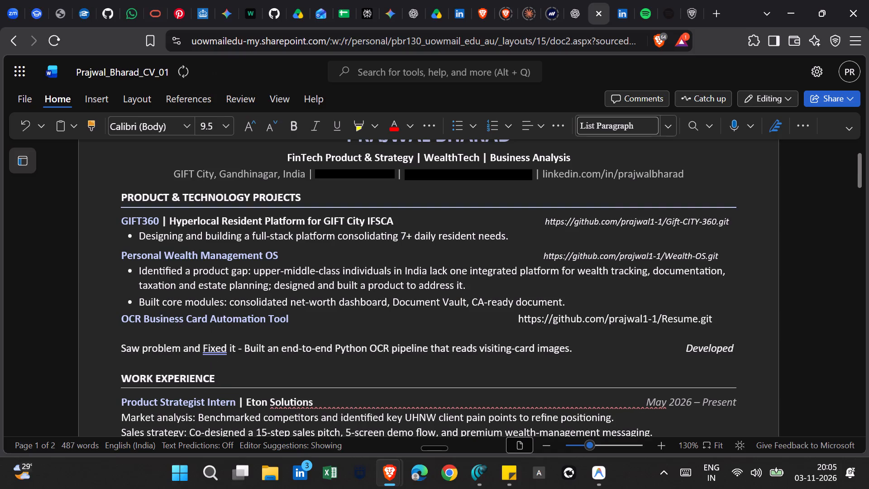
{"action": "key", "text": "BackSpace"}
{"action": "key", "text": "BackSpace"}
{"action": "key", "text": "BackSpace"}
{"action": "key", "text": "BackSpace"}
{"action": "key", "text": "BackSpace"}
{"action": "key", "text": "BackSpace"}
{"action": "key", "text": "BackSpace"}
{"action": "key", "text": "BackSpace"}
{"action": "key", "text": "BackSpace"}
{"action": "key", "text": "BackSpace"}
{"action": "key", "text": "BackSpace"}
{"action": "key", "text": "BackSpace"}
{"action": "key", "text": "BackSpace"}
{"action": "key", "text": "BackSpace"}
{"action": "key", "text": "BackSpace"}
{"action": "key", "text": "BackSpace"}
{"action": "key", "text": "BackSpace"}
{"action": "key", "text": "BackSpace"}
{"action": "key", "text": "BackSpace"}
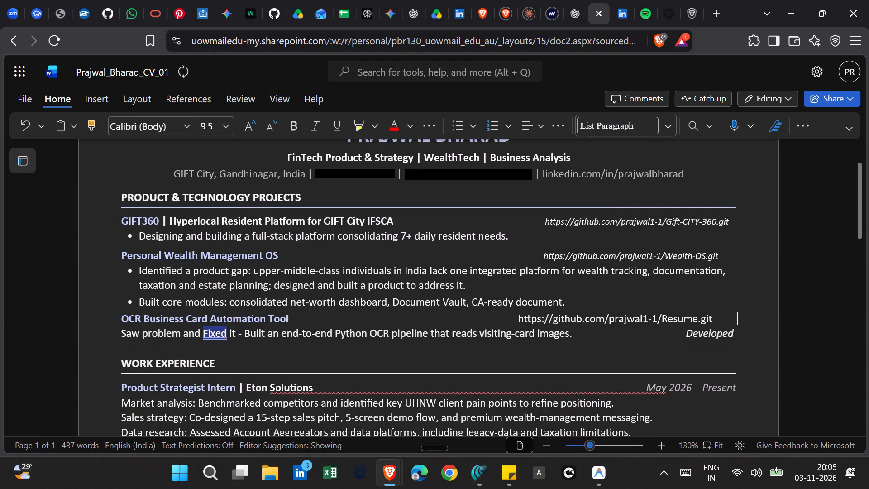
Add seven spaces before the Resume.git URL on the OCR Business Card Automation Tool heading line to shift it toward the margin.
{"action": "left_click", "coordinate": [515, 318]}
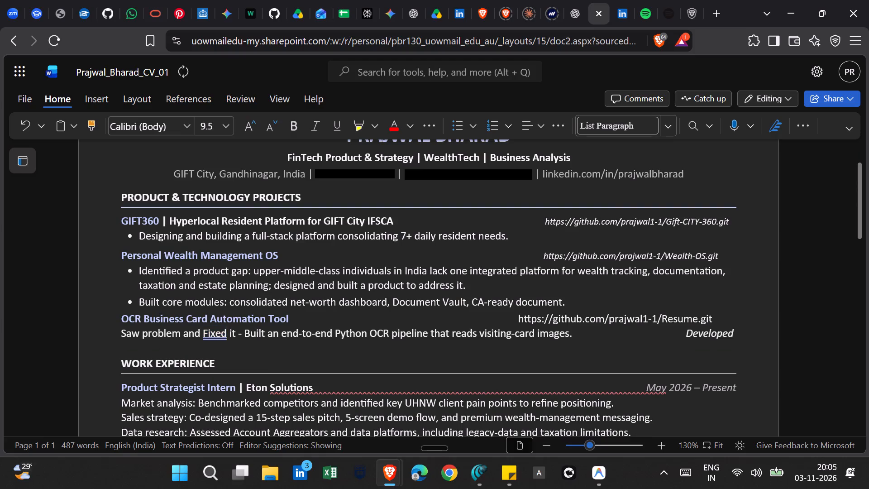
{"action": "key", "text": "Right"}
{"action": "key", "text": "space"}
{"action": "key", "text": "space"}
{"action": "key", "text": "space"}
{"action": "key", "text": "space"}
{"action": "key", "text": "space"}
{"action": "key", "text": "space"}
{"action": "key", "text": "space"}
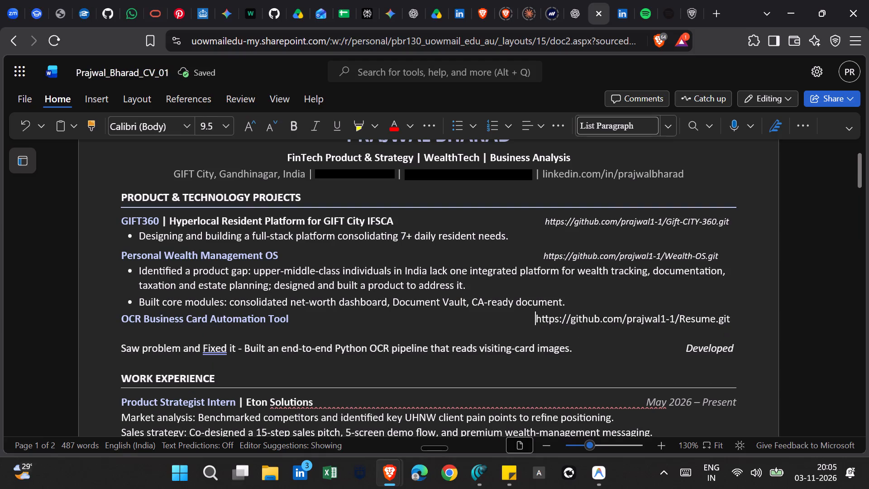
Format the Resume.git URL in italics at font size 8, matching the Wealth-OS.git URL.
{"action": "left_click_drag", "start_coordinate": [538, 316], "coordinate": [740, 322]}
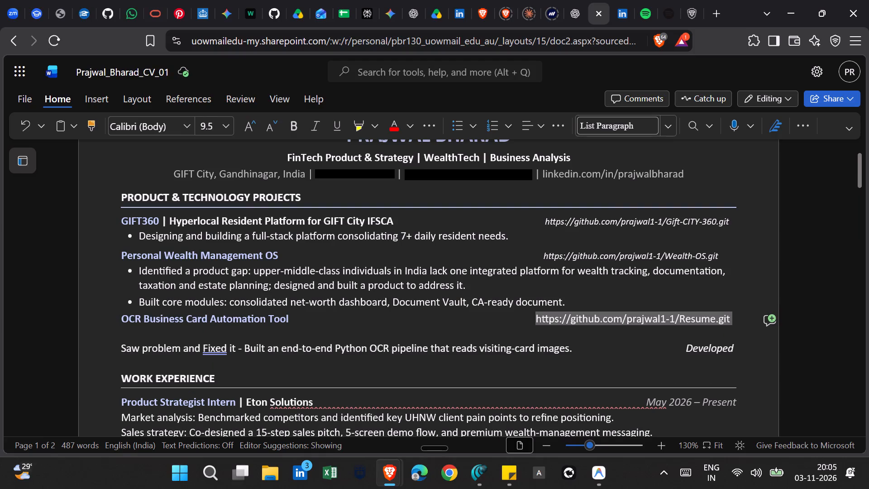
{"action": "left_click_drag", "start_coordinate": [740, 322], "coordinate": [732, 321]}
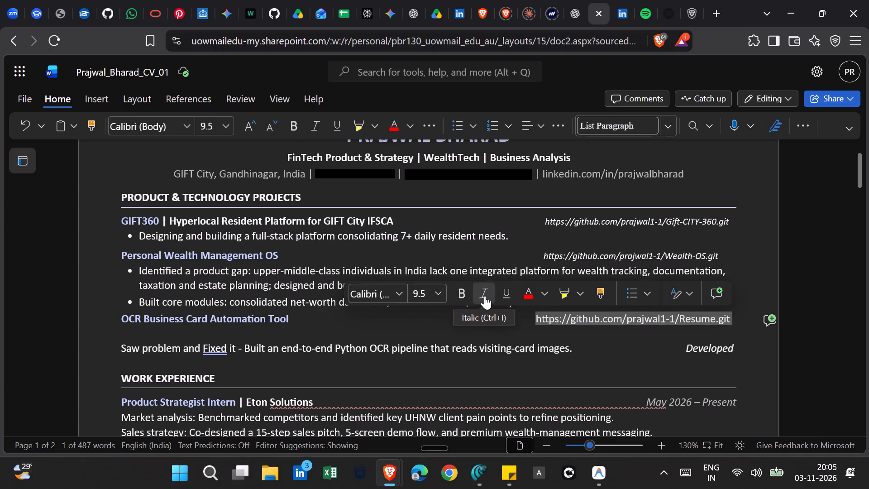
{"action": "left_click", "coordinate": [486, 296]}
{"action": "left_click", "coordinate": [421, 294]}
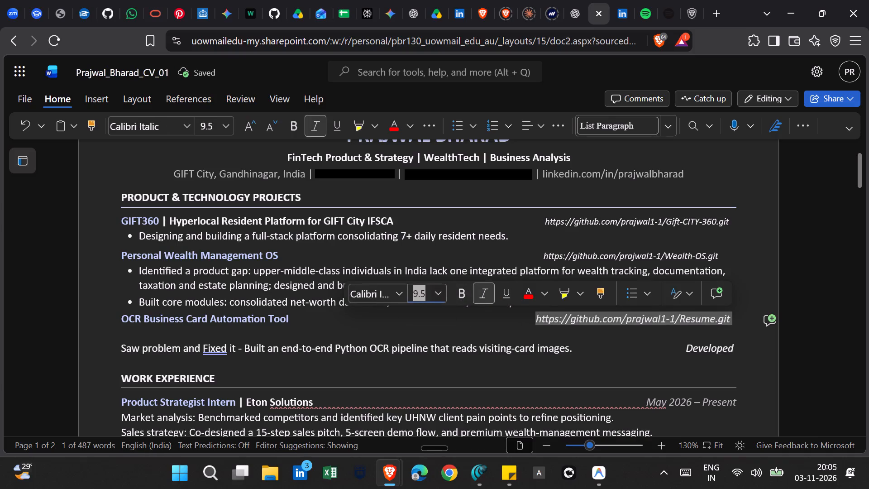
{"action": "key", "text": "8"}
{"action": "key", "text": "Return"}
{"action": "left_click", "coordinate": [622, 254]}
{"action": "double_click", "coordinate": [622, 254]}
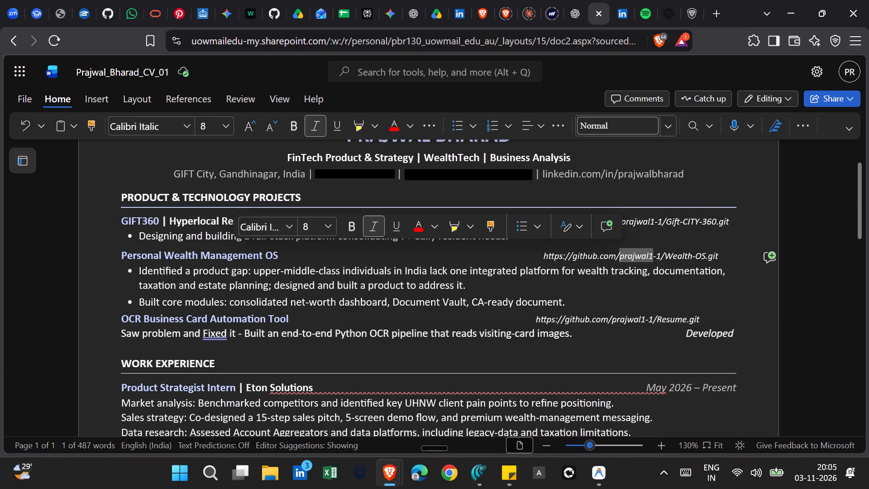
Insert spaces before the Resume.git URL so that it starts in line with the Wealth-OS.git URL above.
{"action": "left_click", "coordinate": [533, 316]}
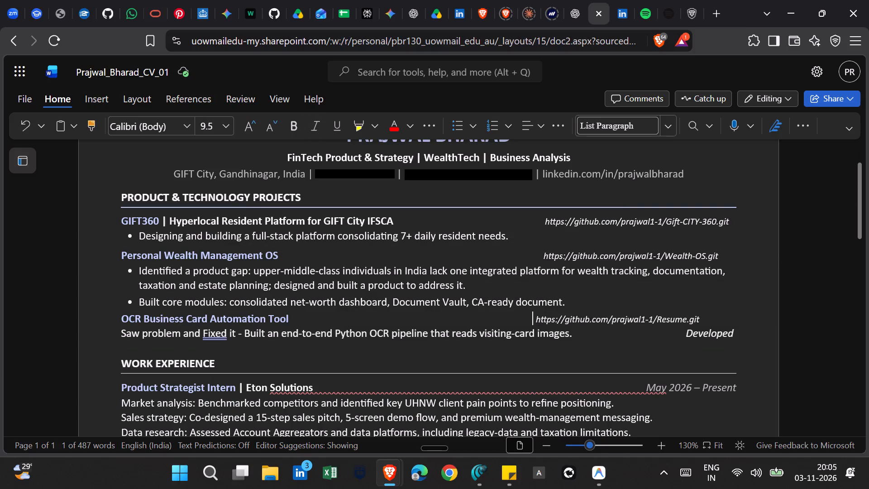
{"action": "key", "text": "space"}
{"action": "key", "text": "space"}
{"action": "key", "text": "space"}
{"action": "key", "text": "space"}
{"action": "key", "text": "space"}
{"action": "key", "text": "space"}
{"action": "key", "text": "space"}
{"action": "key", "text": "space"}
{"action": "key", "text": "space"}
{"action": "key", "text": "space"}
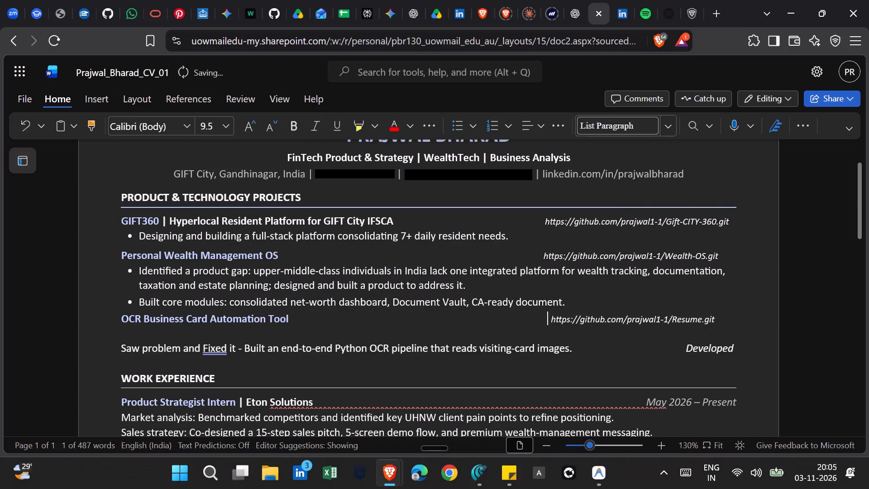
{"action": "key", "text": "ctrl+z"}
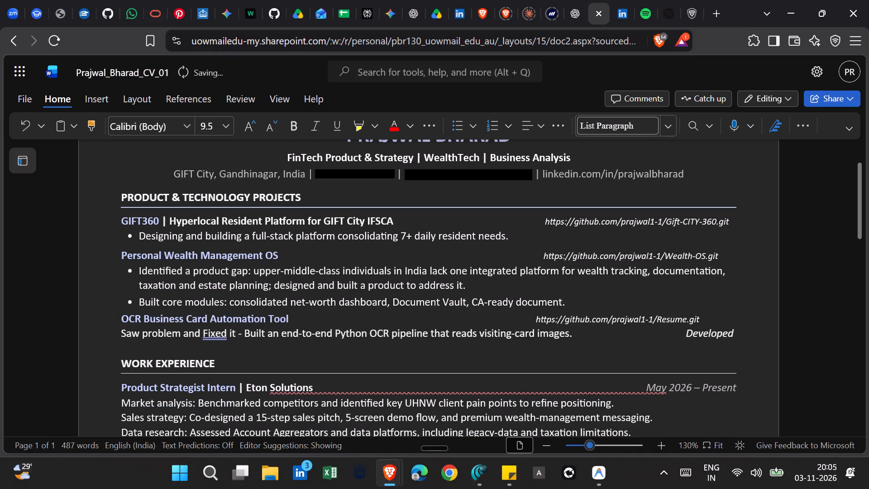
{"action": "key", "text": "space"}
{"action": "key", "text": "space"}
{"action": "key", "text": "space"}
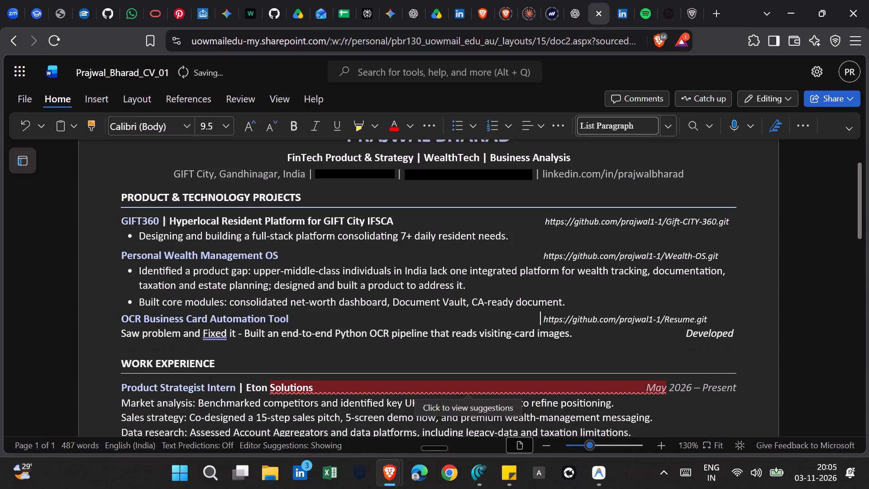
Delete the word "Developed" at the end of the OCR Business Card Automation Tool description line.
{"action": "left_click_drag", "start_coordinate": [709, 342], "coordinate": [709, 329]}
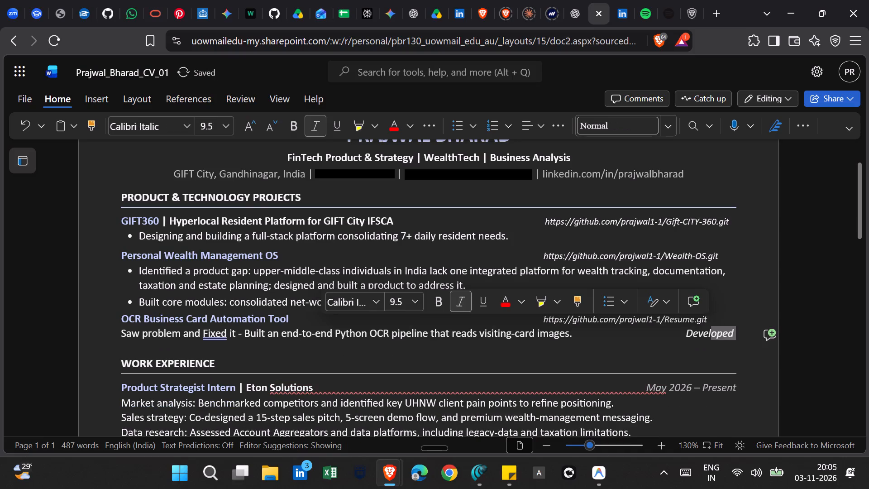
{"action": "double_click", "coordinate": [709, 329]}
{"action": "key", "text": "BackSpace"}
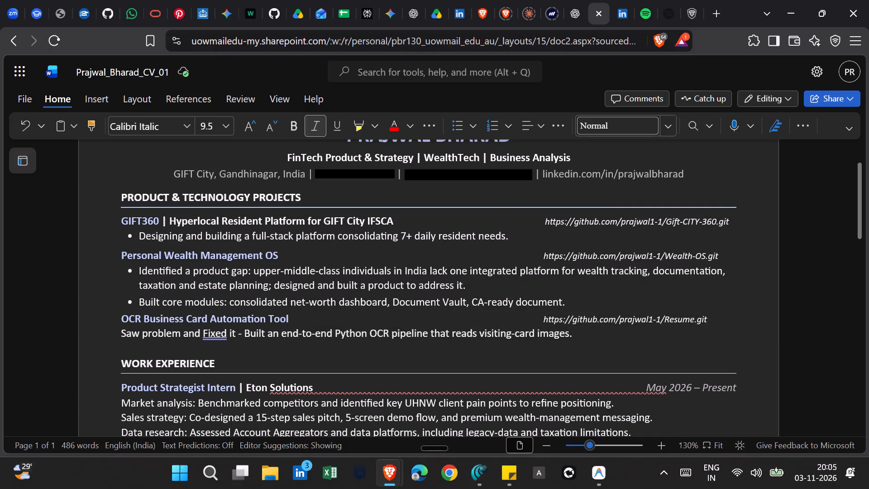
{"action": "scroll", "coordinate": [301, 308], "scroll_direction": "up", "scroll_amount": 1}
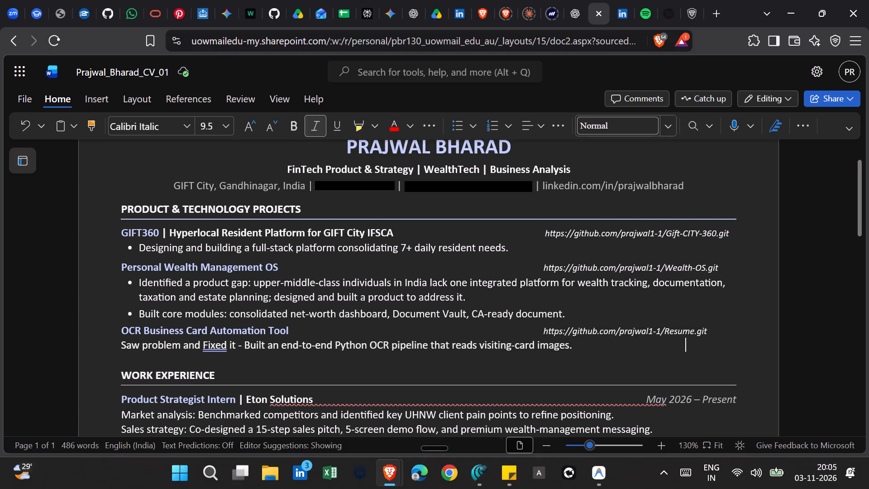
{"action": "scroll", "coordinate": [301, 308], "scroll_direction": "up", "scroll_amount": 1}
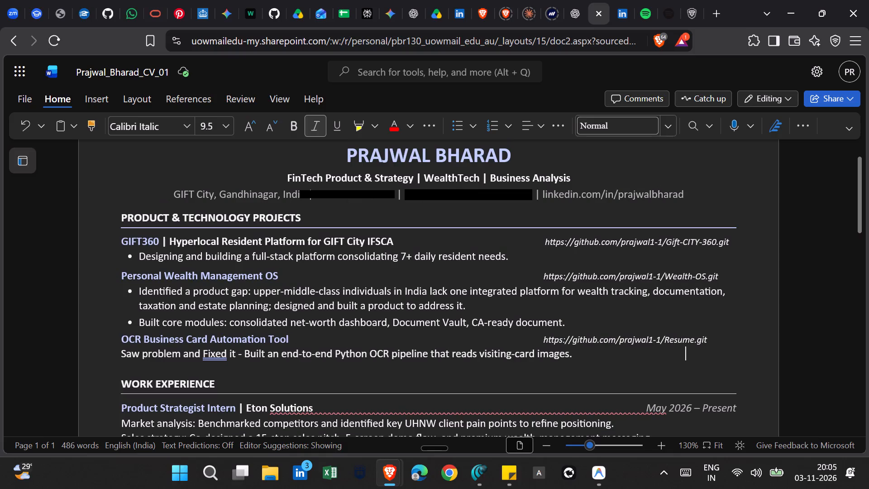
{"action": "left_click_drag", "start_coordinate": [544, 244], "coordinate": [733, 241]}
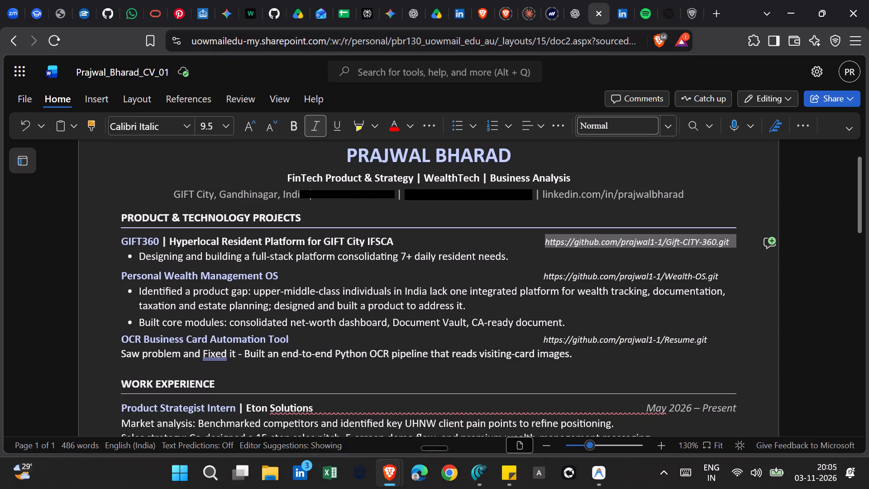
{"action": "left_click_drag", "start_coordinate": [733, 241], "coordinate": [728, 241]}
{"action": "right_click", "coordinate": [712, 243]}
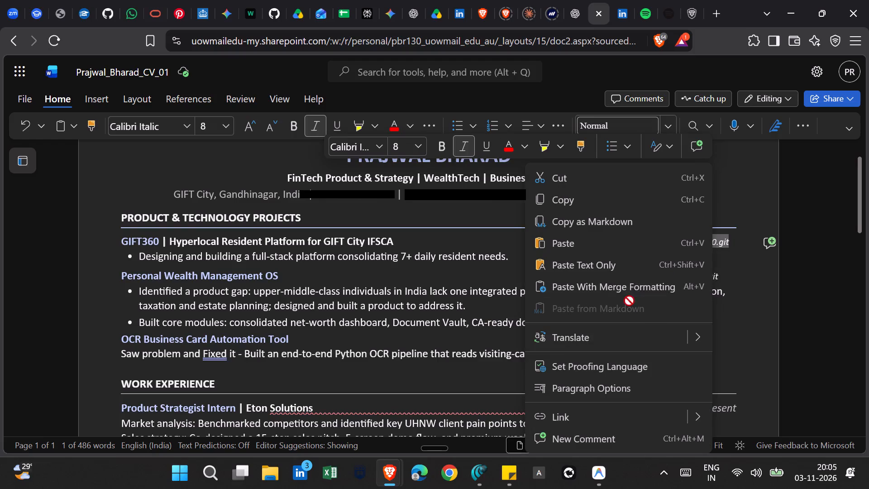
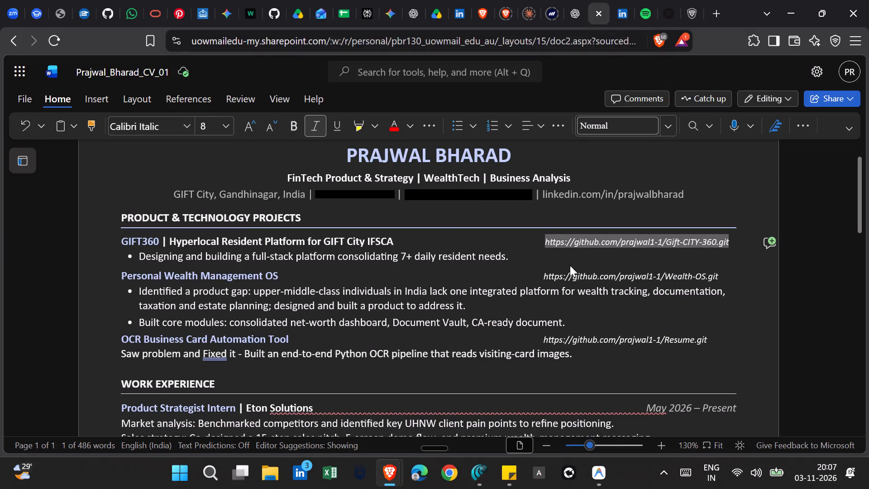
{"action": "key", "text": "ctrl+k"}
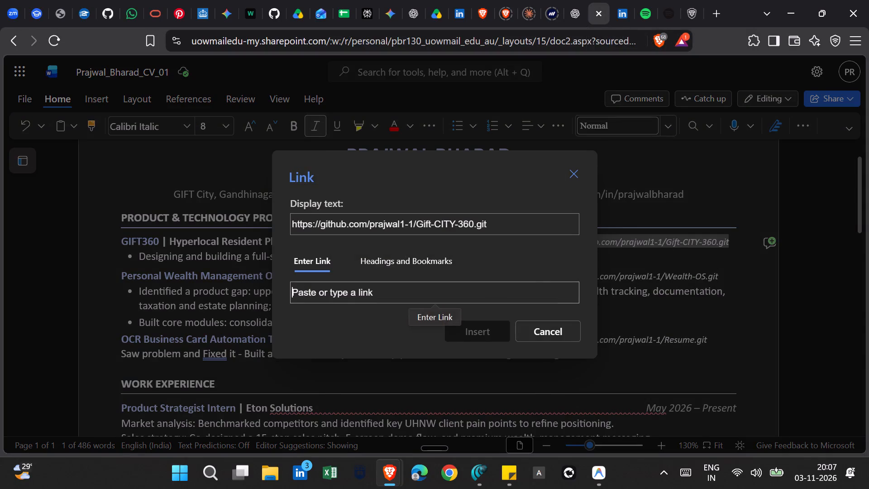
{"action": "left_click_drag", "start_coordinate": [499, 223], "coordinate": [350, 219]}
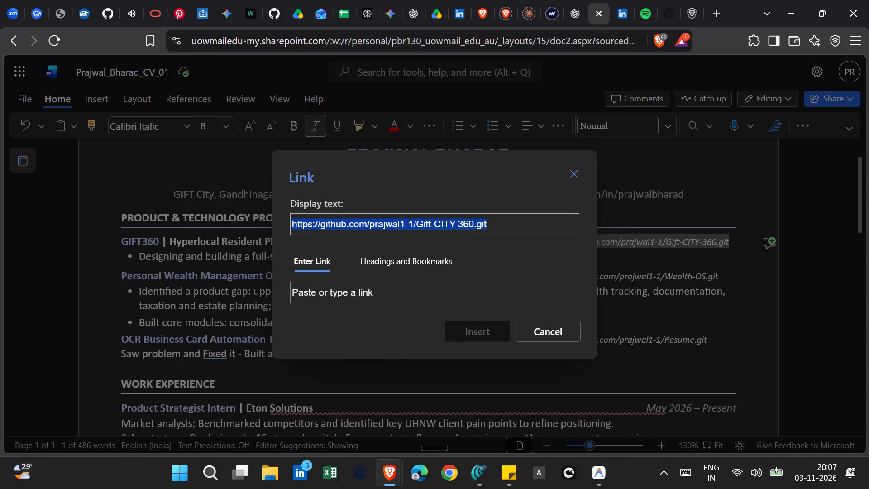
{"action": "key", "text": "ctrl+c"}
{"action": "left_click", "coordinate": [347, 297]}
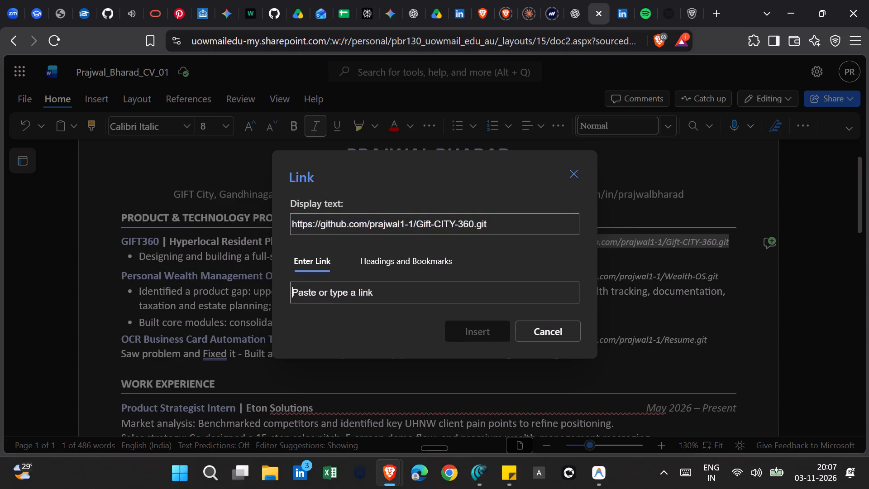
{"action": "key", "text": "ctrl+v"}
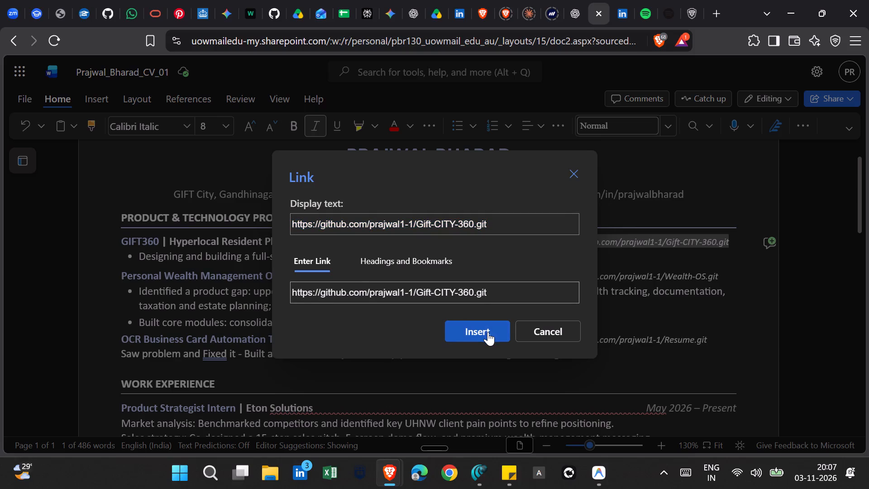
{"action": "left_click", "coordinate": [488, 332]}
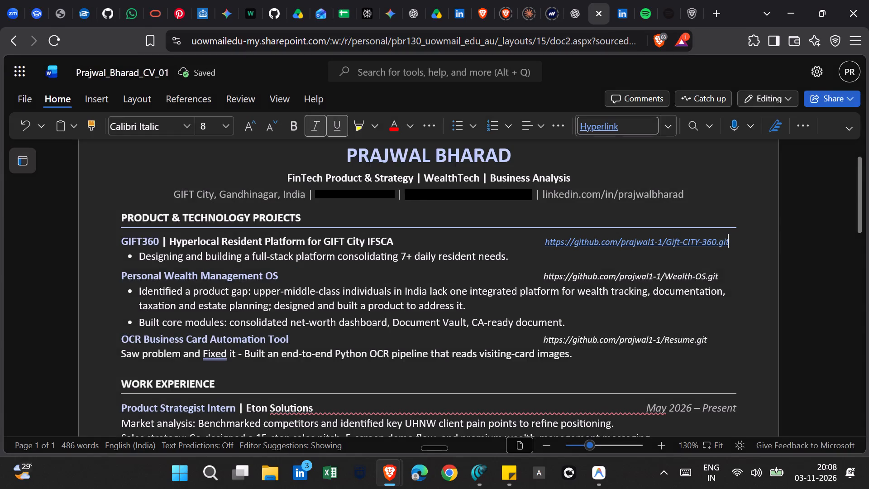
Hyperlink the Wealth-OS.git URL beside Personal Wealth Management OS, using the URL itself as the address.
{"action": "left_click_drag", "start_coordinate": [720, 276], "coordinate": [544, 273]}
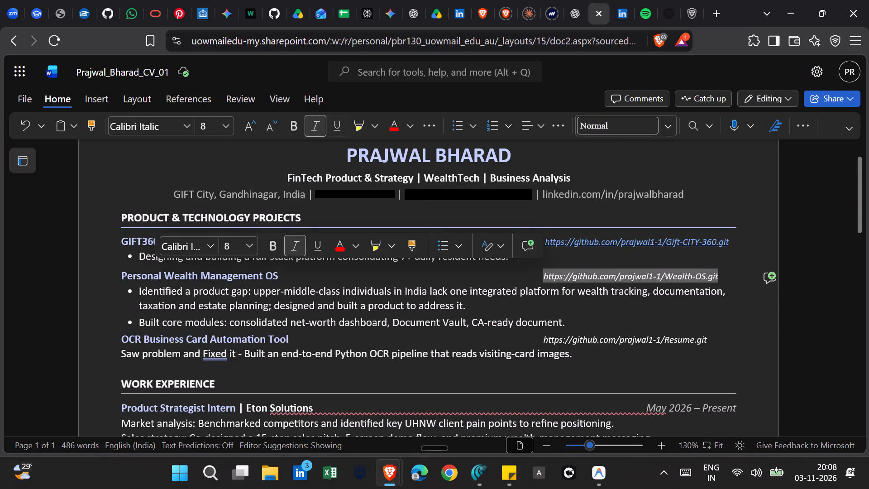
{"action": "key", "text": "ctrl+k"}
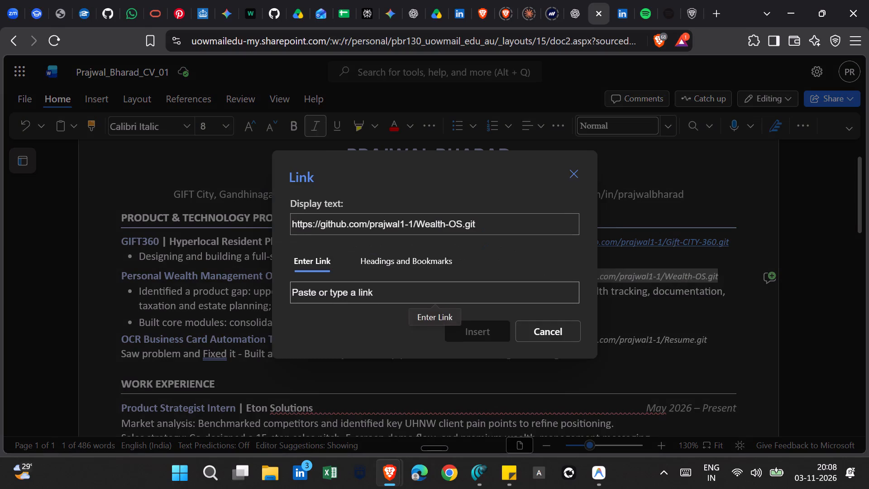
{"action": "left_click_drag", "start_coordinate": [483, 221], "coordinate": [351, 215]}
{"action": "key", "text": "ctrl+c"}
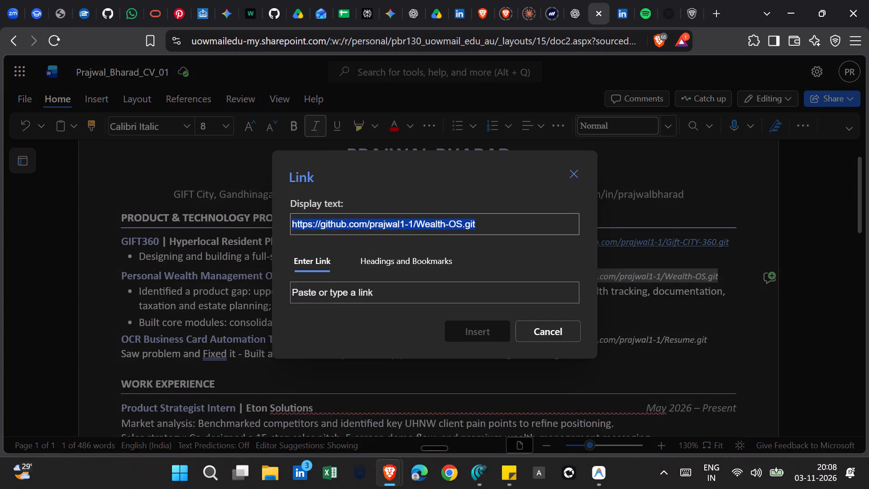
{"action": "left_click", "coordinate": [380, 296]}
{"action": "key", "text": "ctrl+v"}
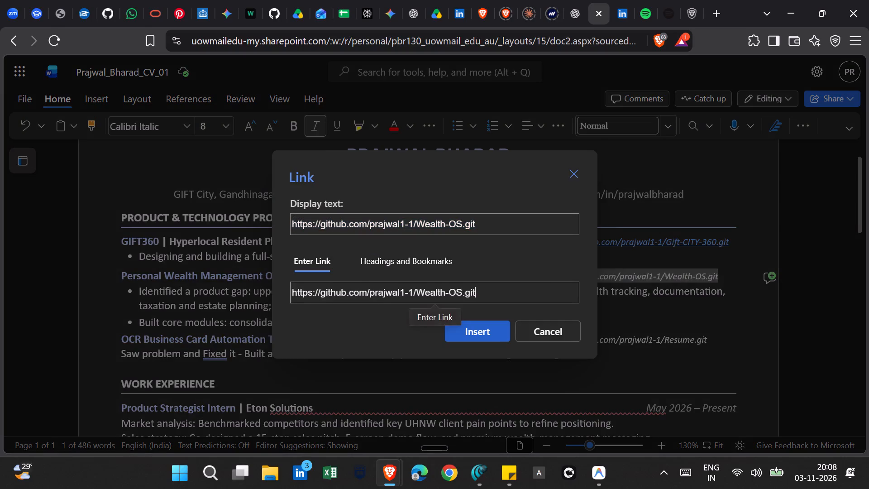
{"action": "left_click", "coordinate": [483, 331]}
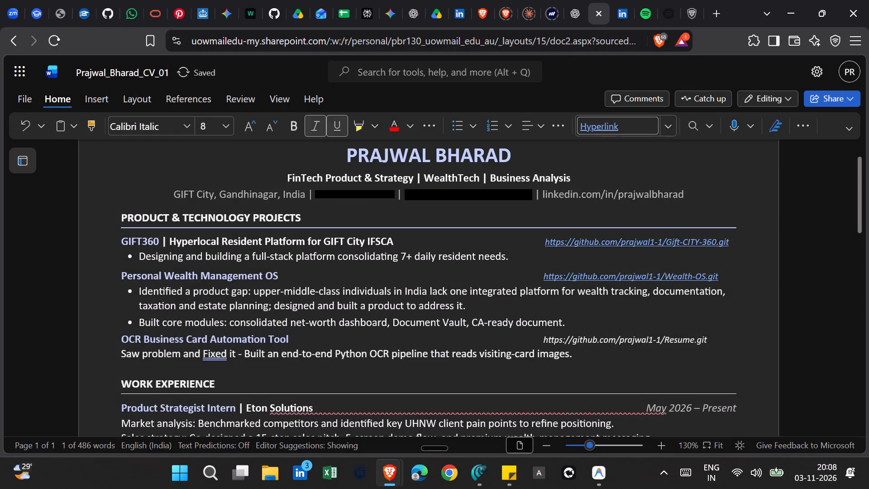
Hyperlink the Resume.git URL beside OCR Business Card Automation Tool, using the URL itself as the address.
{"action": "double_click", "coordinate": [561, 340]}
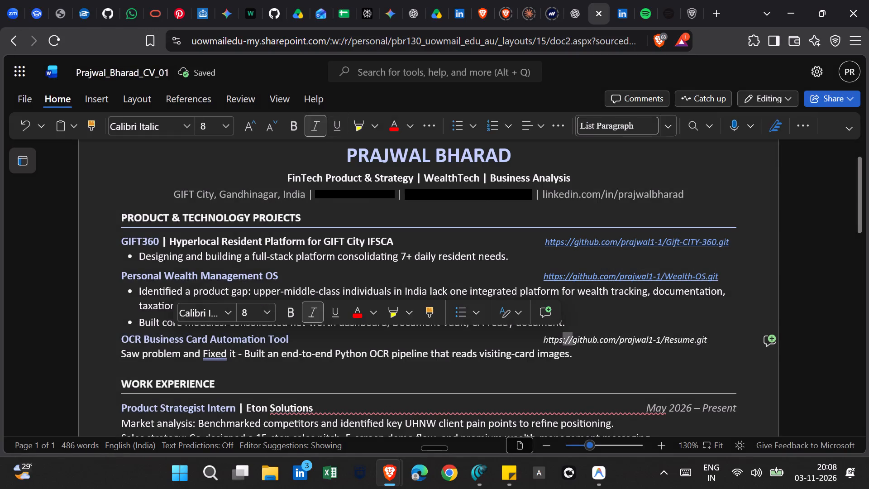
{"action": "left_click_drag", "start_coordinate": [544, 341], "coordinate": [712, 340]}
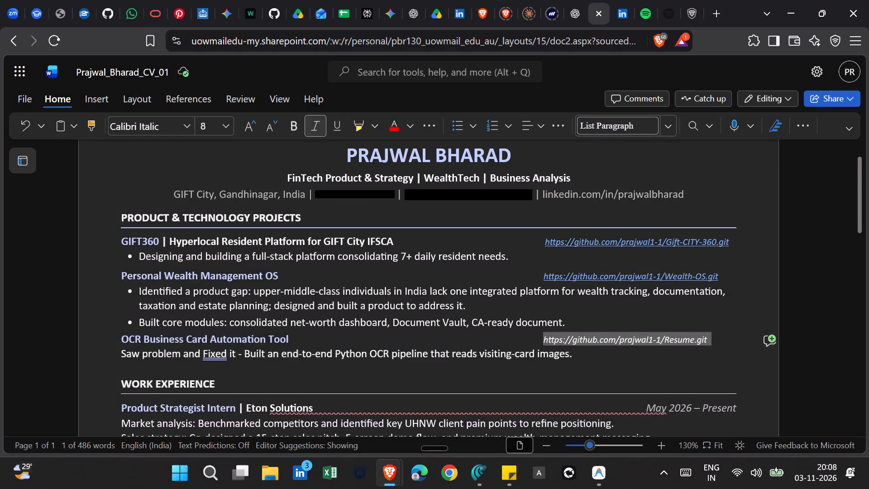
{"action": "left_click_drag", "start_coordinate": [712, 340], "coordinate": [708, 340]}
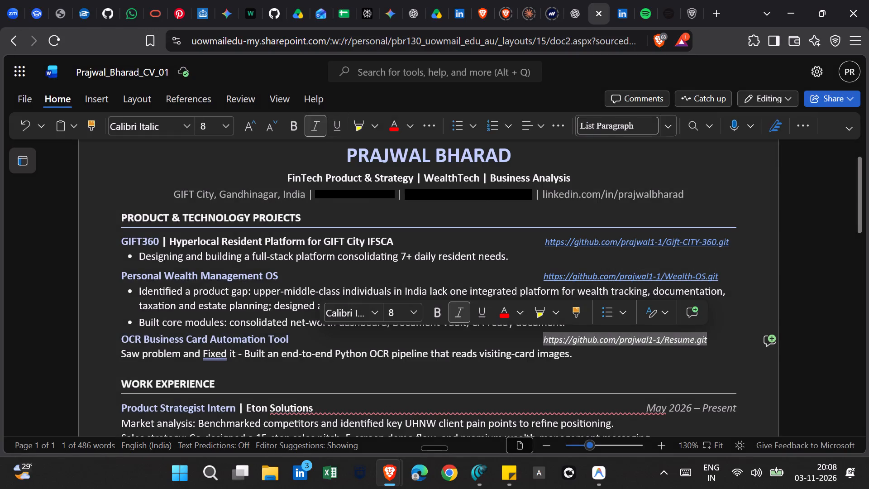
{"action": "key", "text": "ctrl+k"}
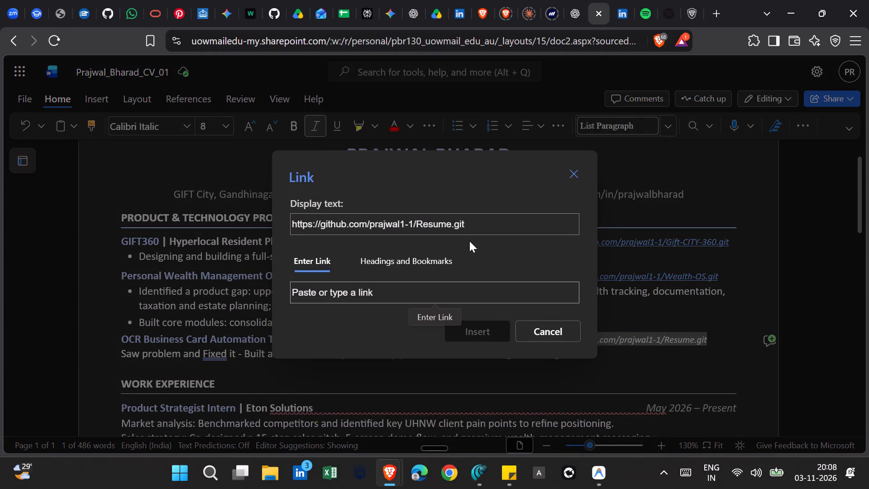
{"action": "left_click_drag", "start_coordinate": [468, 225], "coordinate": [354, 222]}
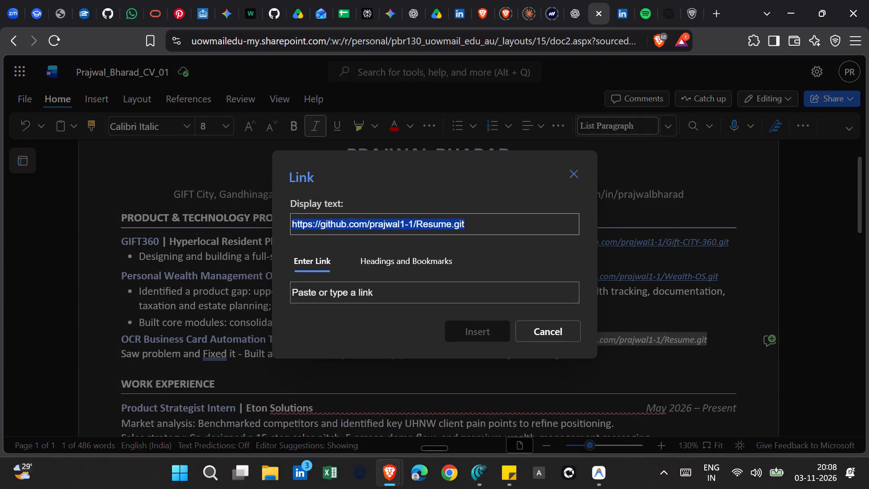
{"action": "key", "text": "ctrl+c"}
{"action": "left_click", "coordinate": [350, 300]}
{"action": "key", "text": "ctrl+v"}
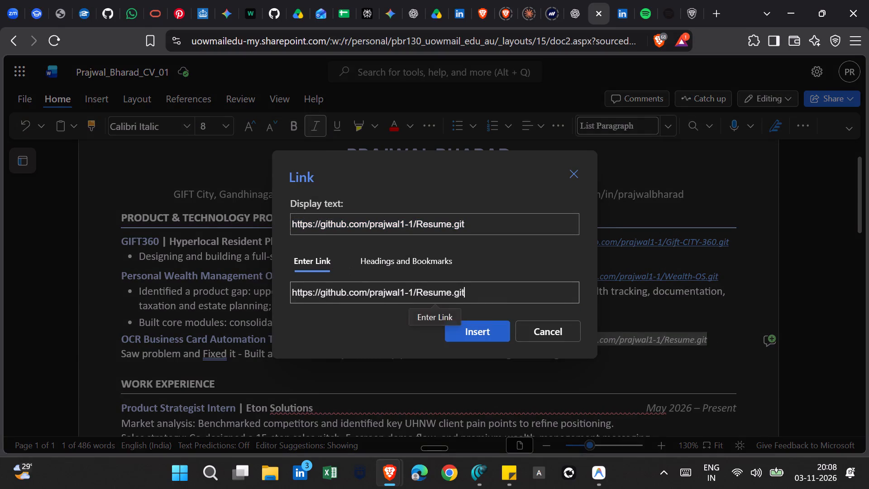
{"action": "left_click", "coordinate": [487, 328]}
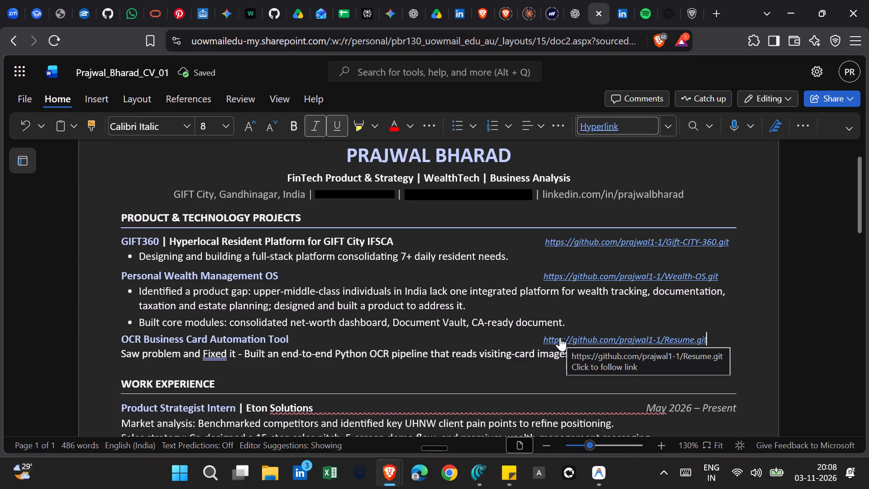
Hyperlink the LinkedIn profile text in the CV's contact line, using the same text as the address.
{"action": "left_click_drag", "start_coordinate": [544, 197], "coordinate": [683, 200]}
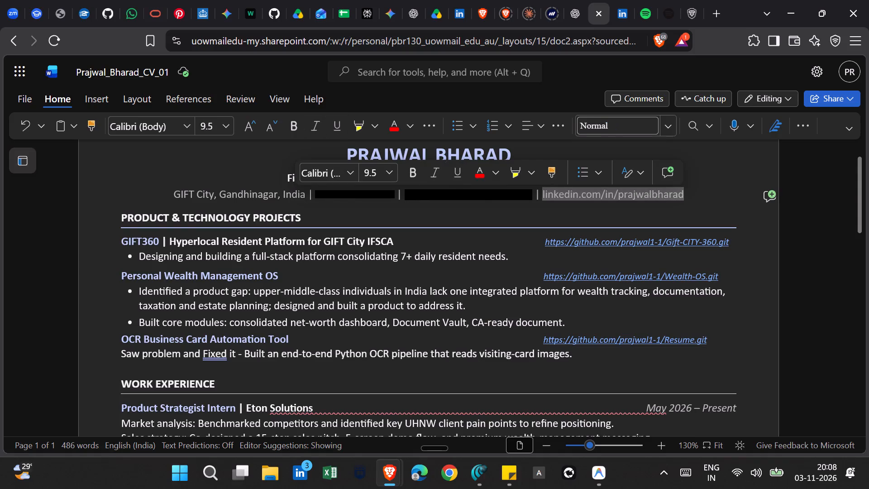
{"action": "key", "text": "ctrl+k"}
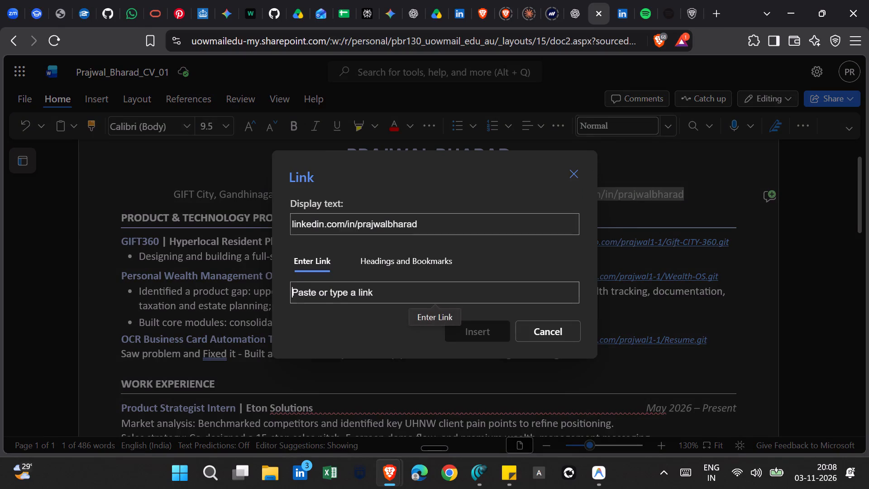
{"action": "double_click", "coordinate": [401, 228]}
{"action": "key", "text": "ctrl+c"}
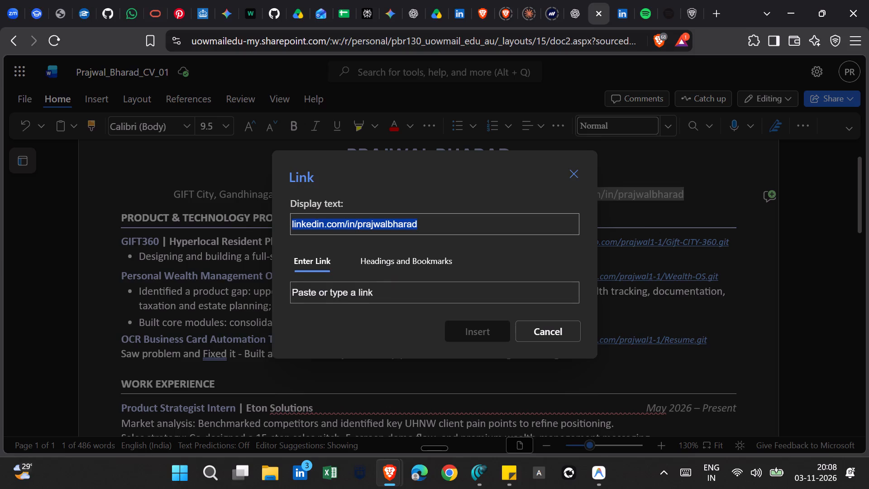
{"action": "left_click", "coordinate": [378, 293]}
{"action": "key", "text": "ctrl+v"}
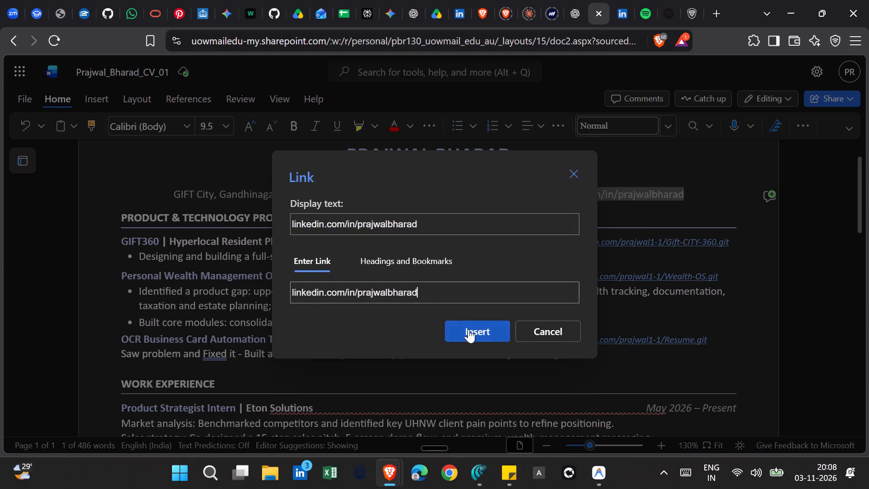
{"action": "left_click", "coordinate": [468, 329]}
{"action": "scroll", "coordinate": [468, 329], "scroll_direction": "up", "scroll_amount": 1}
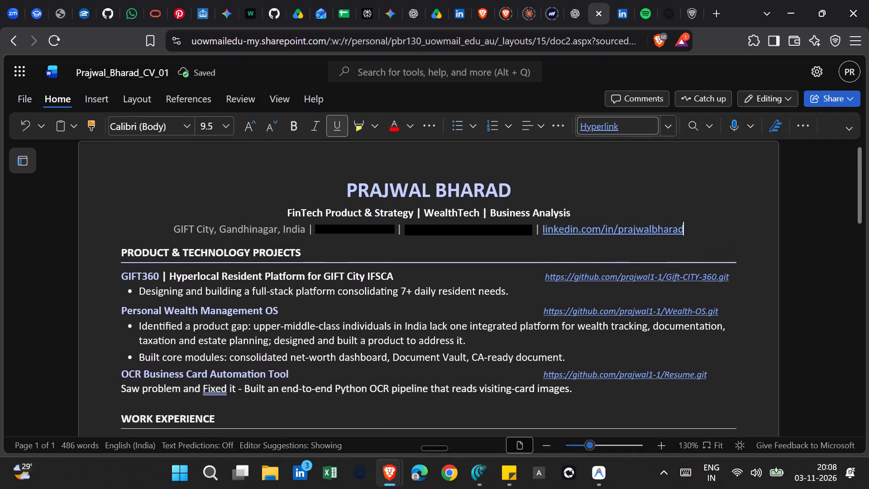
{"action": "scroll", "coordinate": [468, 329], "scroll_direction": "up", "scroll_amount": 1}
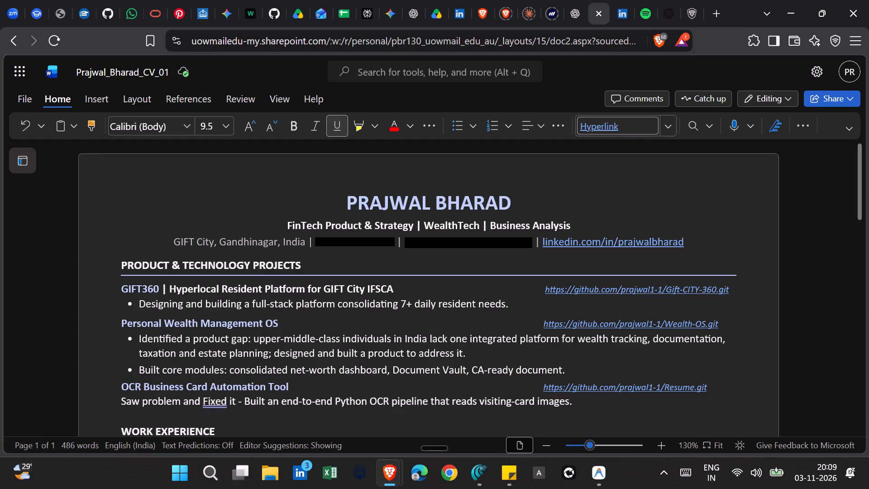
{"action": "scroll", "coordinate": [468, 329], "scroll_direction": "down", "scroll_amount": 2}
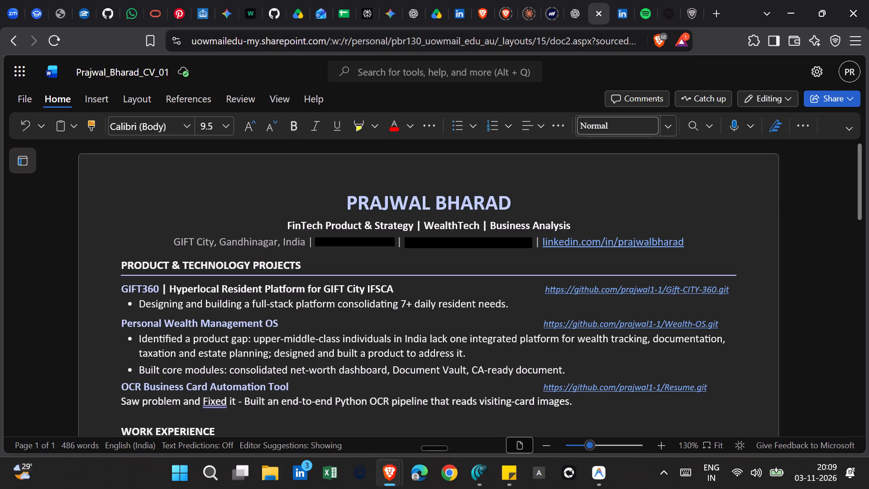
{"action": "scroll", "coordinate": [408, 246], "scroll_direction": "down", "scroll_amount": 1}
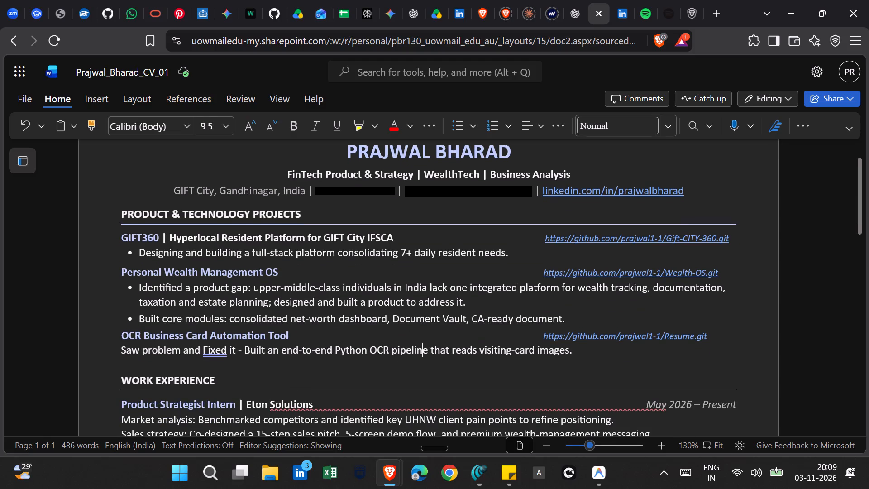
{"action": "left_click", "coordinate": [302, 336]}
{"action": "left_click", "coordinate": [291, 336]}
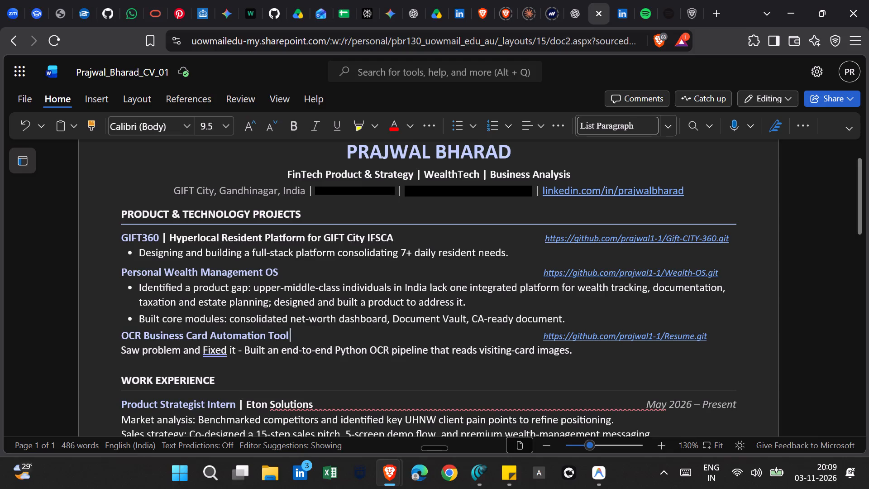
{"action": "left_click", "coordinate": [276, 269]}
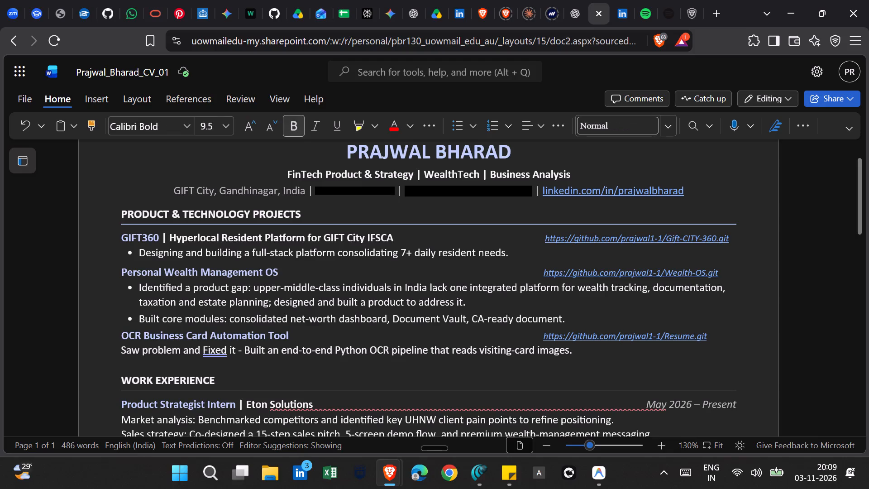
{"action": "scroll", "coordinate": [284, 350], "scroll_direction": "up", "scroll_amount": 2}
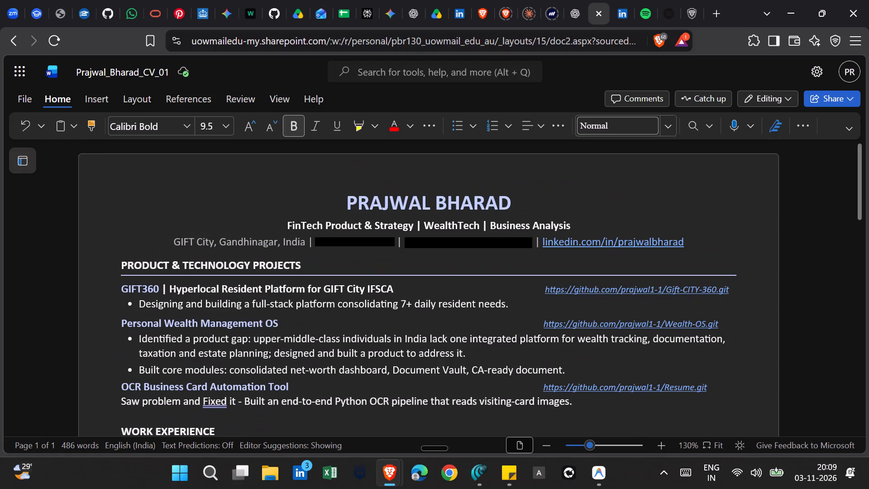
{"action": "scroll", "coordinate": [284, 350], "scroll_direction": "down", "scroll_amount": 1}
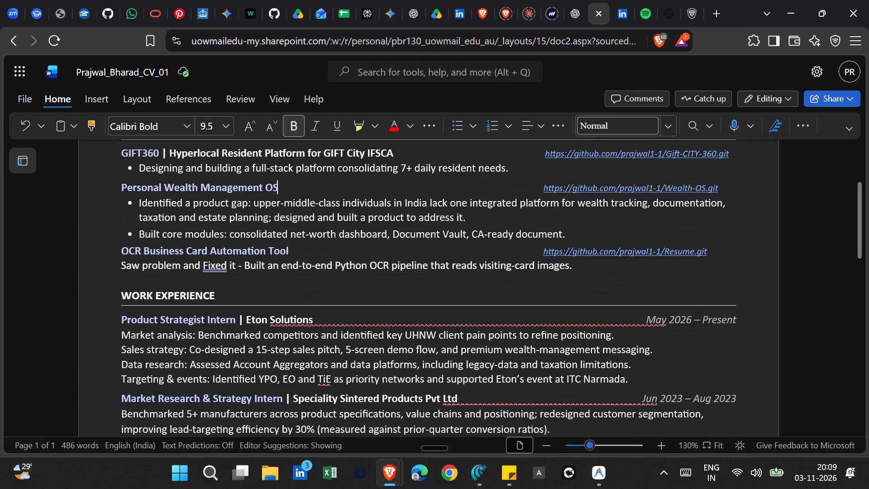
{"action": "scroll", "coordinate": [284, 350], "scroll_direction": "down", "scroll_amount": 1}
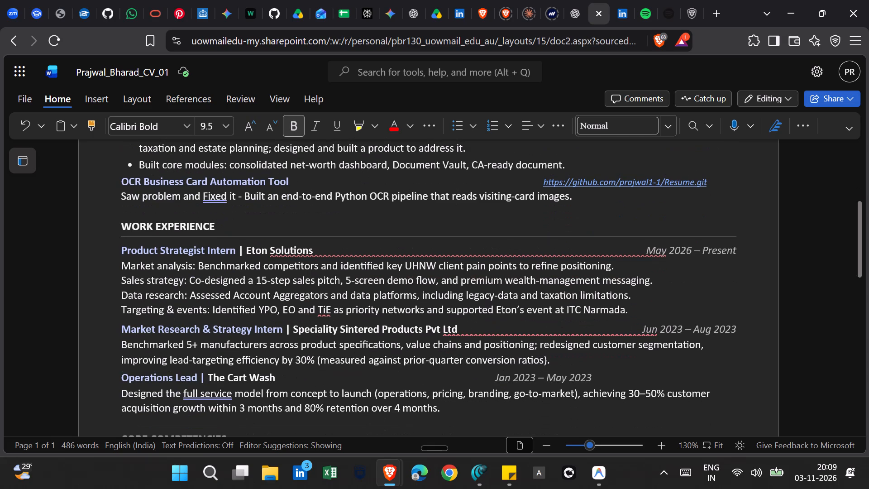
{"action": "scroll", "coordinate": [284, 350], "scroll_direction": "down", "scroll_amount": 1}
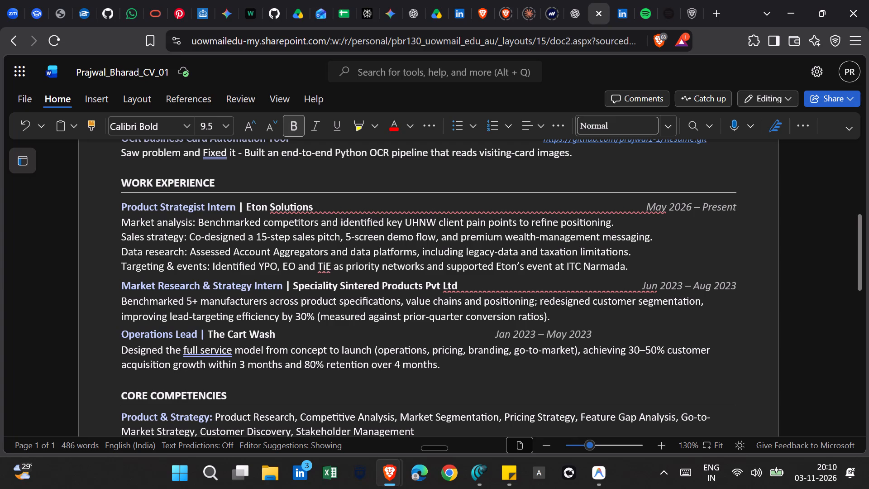
{"action": "left_click", "coordinate": [606, 301]}
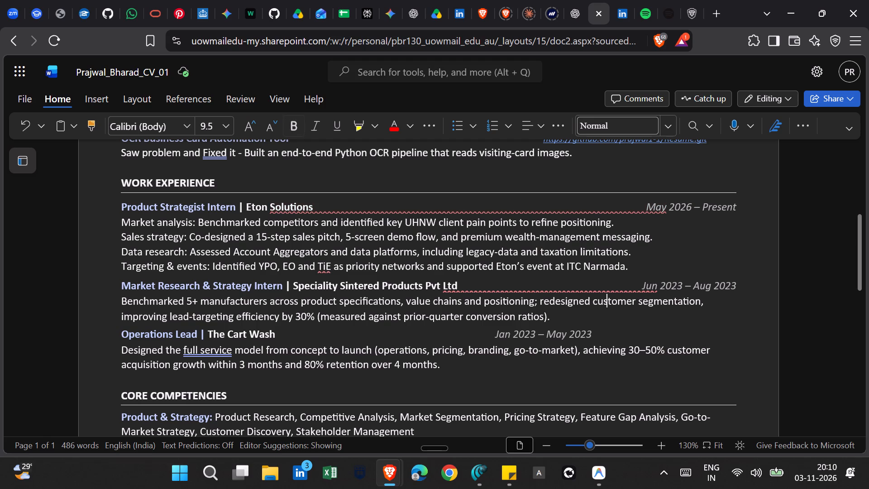
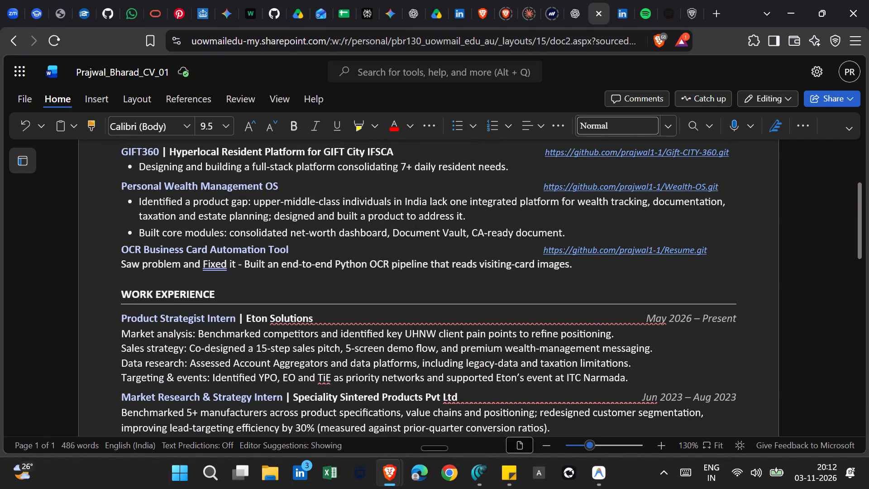
Review the CV from the header and contact line through the project entries to the Eton Solutions experience entry.
{"action": "left_click", "coordinate": [570, 268]}
{"action": "double_click", "coordinate": [505, 263]}
{"action": "left_click", "coordinate": [569, 264]}
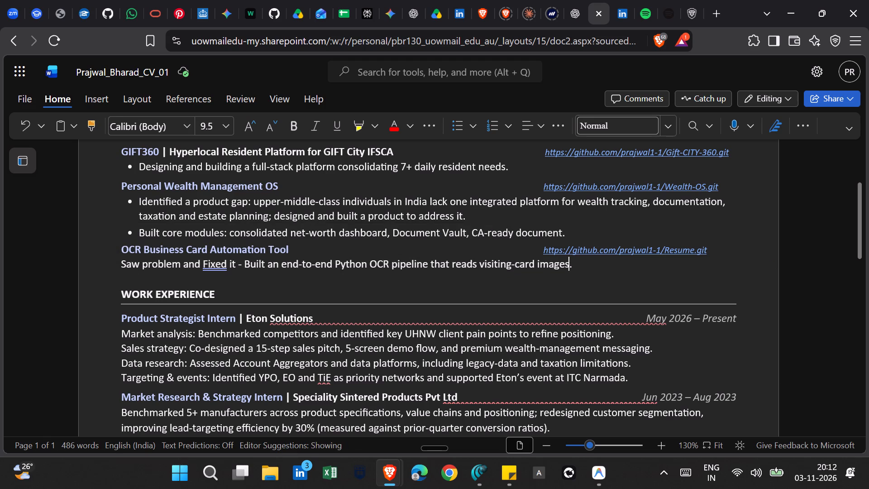
{"action": "scroll", "coordinate": [398, 315], "scroll_direction": "up", "scroll_amount": 1}
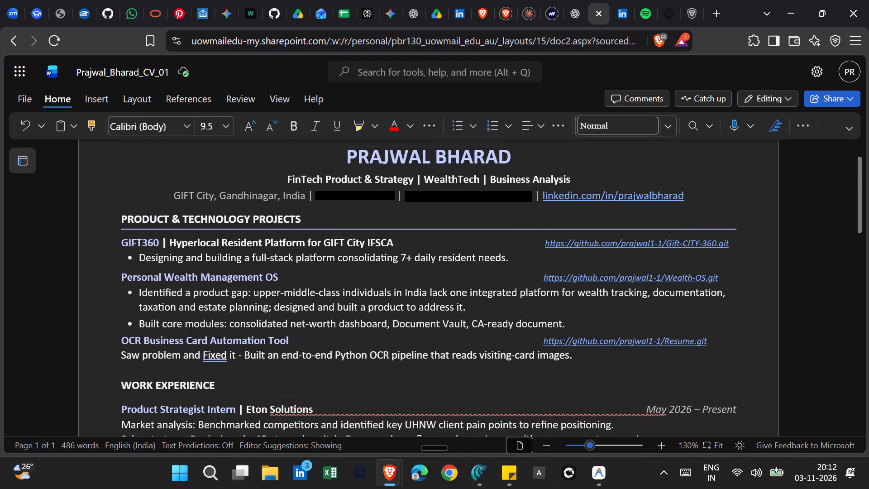
{"action": "scroll", "coordinate": [344, 192], "scroll_direction": "up", "scroll_amount": 1}
{"action": "left_click", "coordinate": [836, 277]}
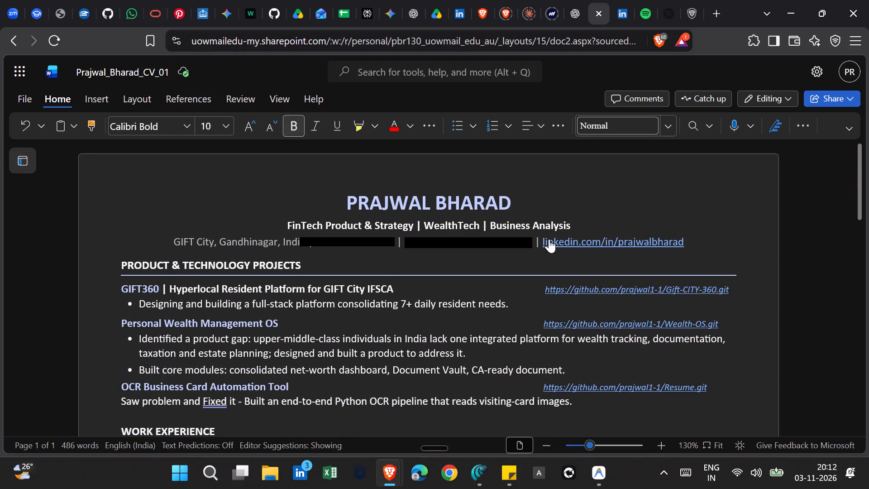
{"action": "left_click", "coordinate": [199, 198]}
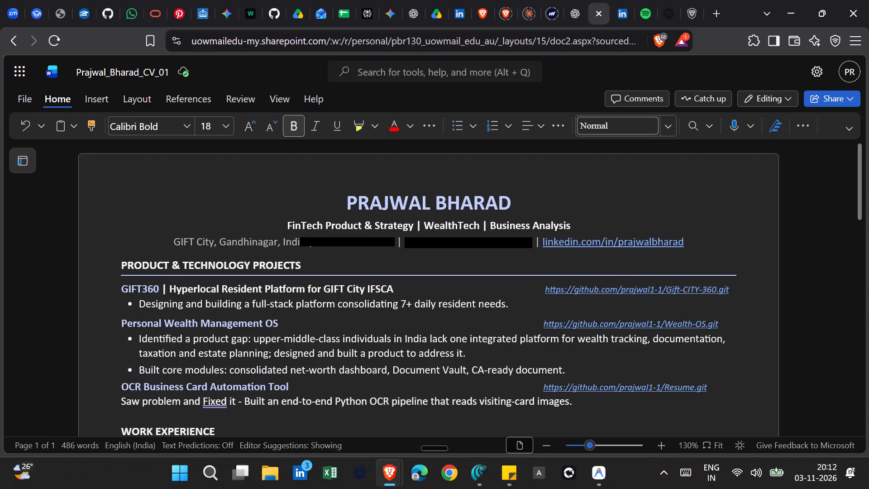
{"action": "scroll", "coordinate": [199, 198], "scroll_direction": "down", "scroll_amount": 1}
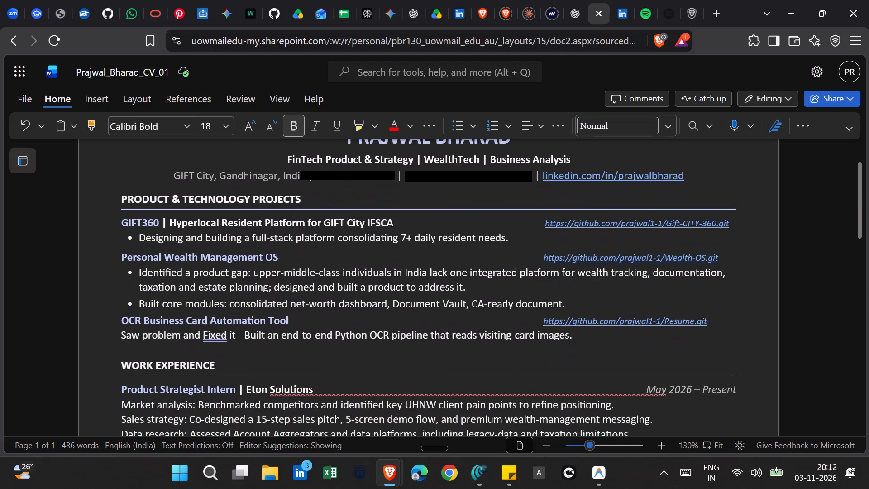
{"action": "scroll", "coordinate": [297, 385], "scroll_direction": "down", "scroll_amount": 1}
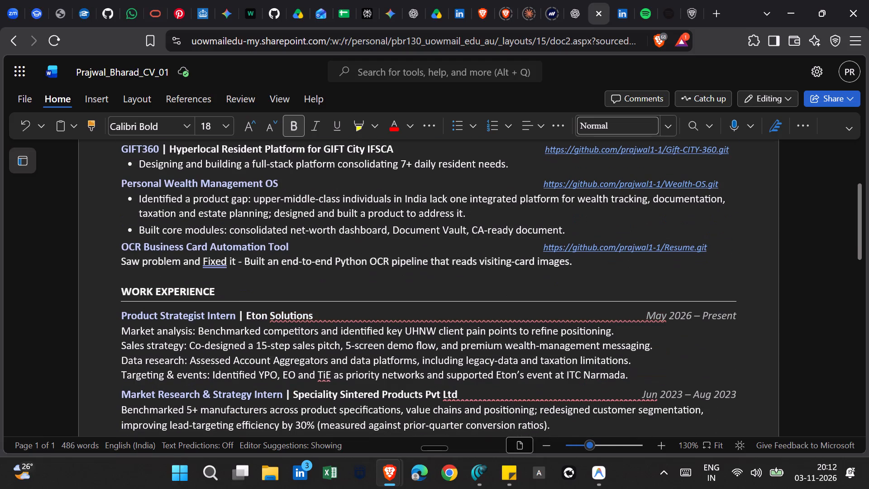
{"action": "left_click", "coordinate": [323, 360]}
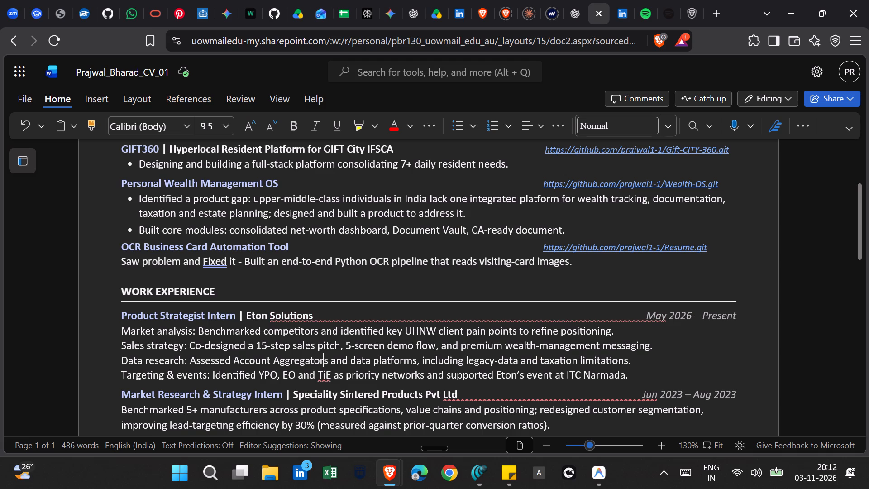
Indent the OCR Business Card Automation Tool description with spaces so it lines up with the bullet text above.
{"action": "left_click", "coordinate": [122, 263]}
{"action": "key", "text": "space"}
{"action": "key", "text": "space"}
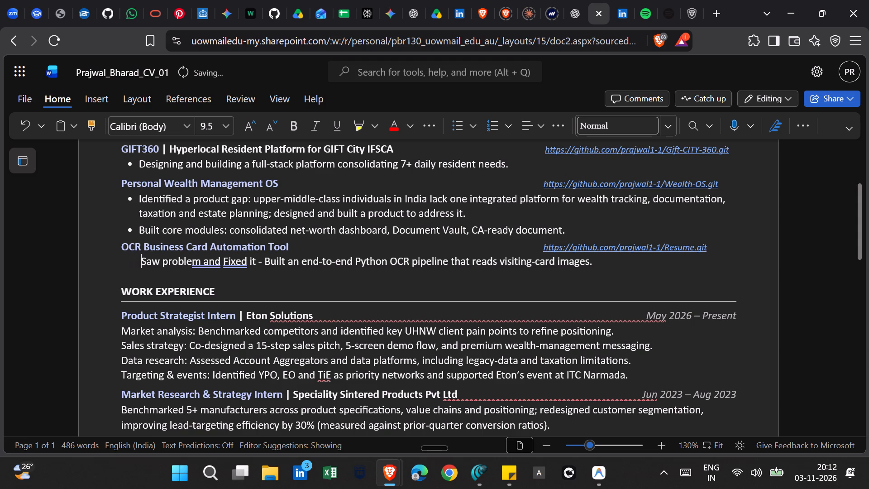
{"action": "key", "text": "BackSpace"}
{"action": "left_click", "coordinate": [203, 372]}
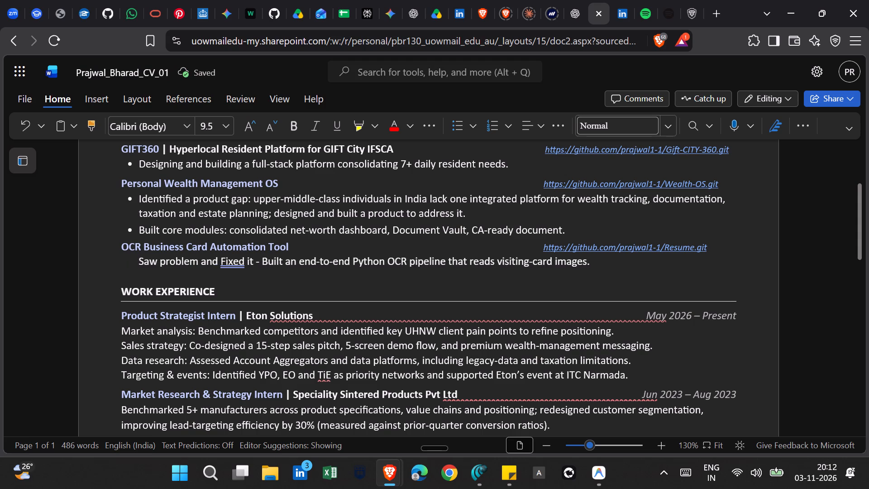
Italicize the "Market analysis" label in the Eton Solutions work experience entry.
{"action": "scroll", "coordinate": [203, 372], "scroll_direction": "down", "scroll_amount": 3}
{"action": "scroll", "coordinate": [203, 372], "scroll_direction": "up", "scroll_amount": 2}
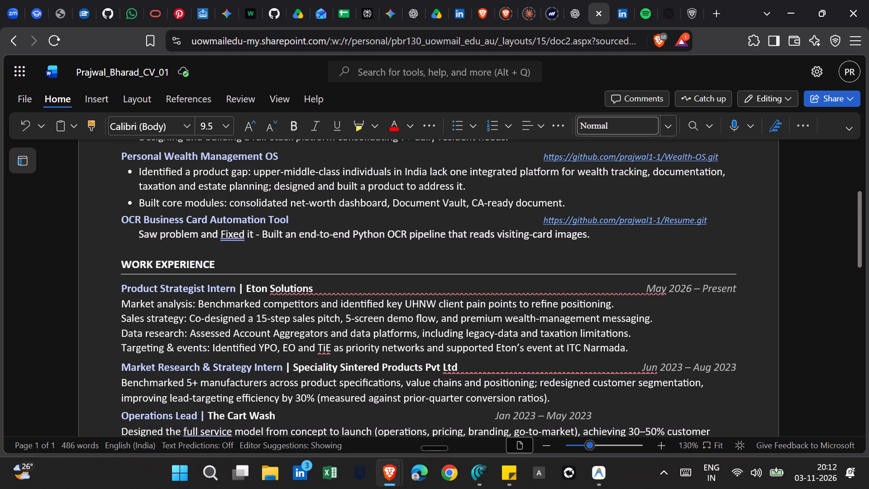
{"action": "left_click_drag", "start_coordinate": [120, 301], "coordinate": [194, 306]}
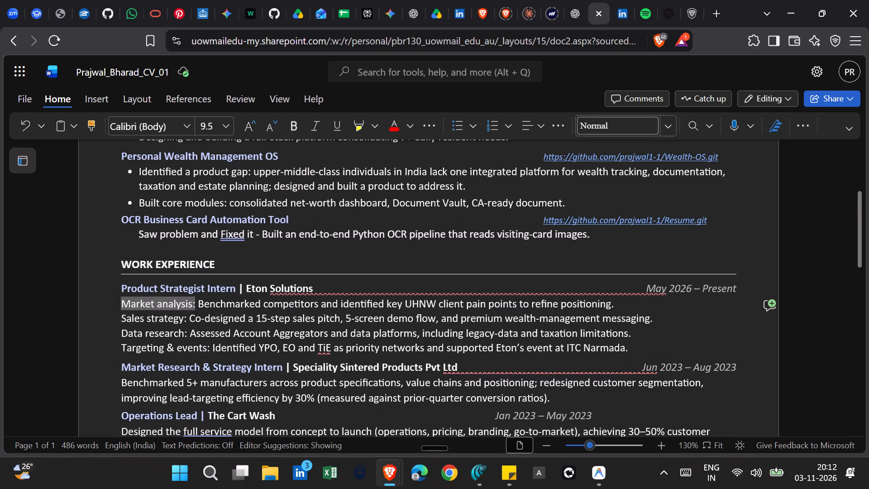
{"action": "left_click_drag", "start_coordinate": [194, 306], "coordinate": [194, 306]}
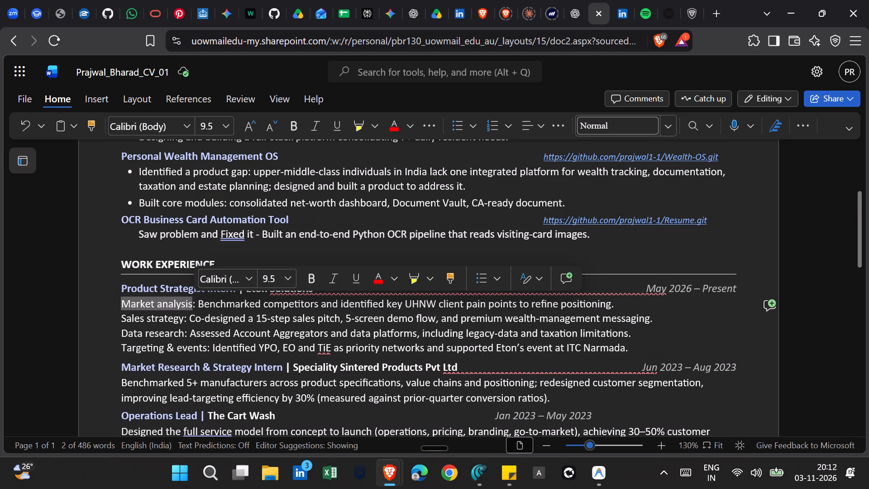
{"action": "left_click", "coordinate": [334, 274]}
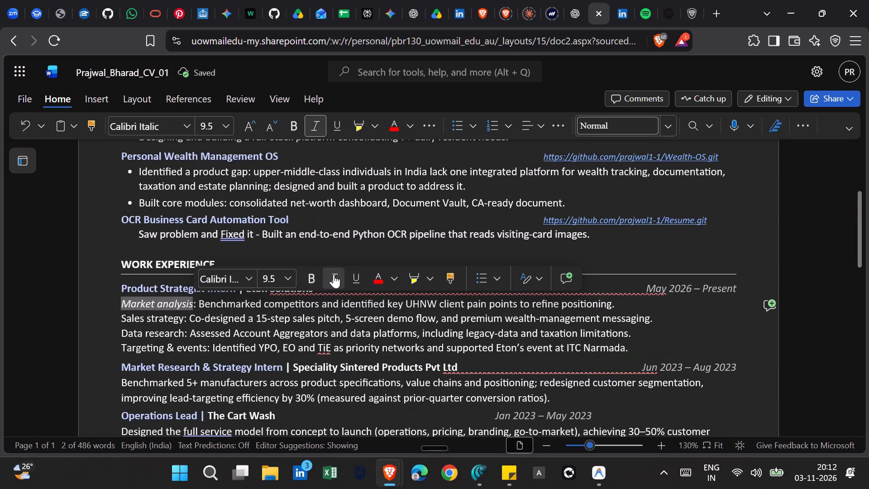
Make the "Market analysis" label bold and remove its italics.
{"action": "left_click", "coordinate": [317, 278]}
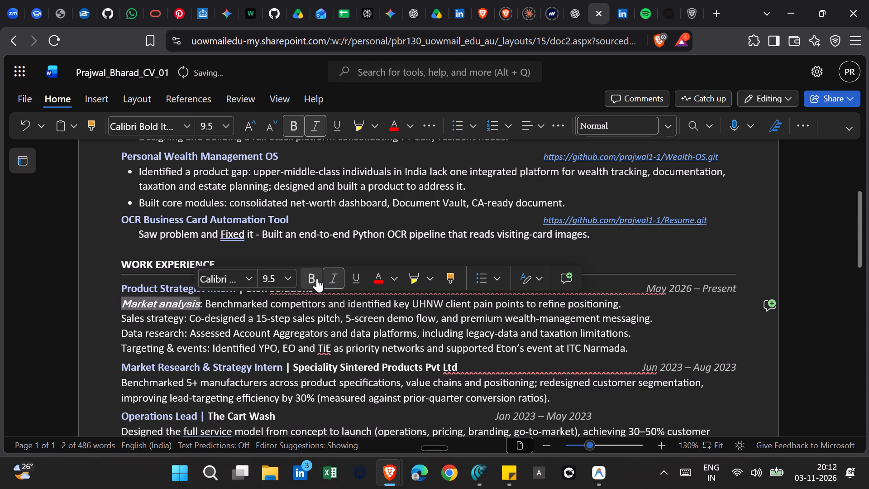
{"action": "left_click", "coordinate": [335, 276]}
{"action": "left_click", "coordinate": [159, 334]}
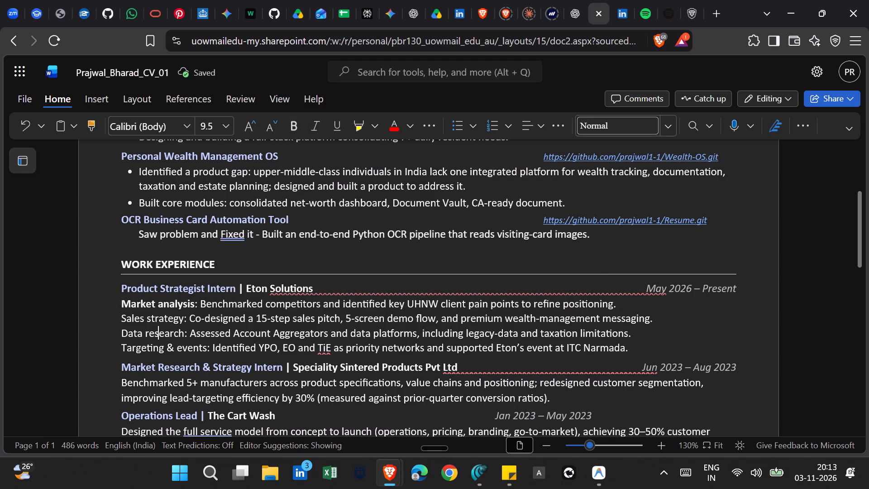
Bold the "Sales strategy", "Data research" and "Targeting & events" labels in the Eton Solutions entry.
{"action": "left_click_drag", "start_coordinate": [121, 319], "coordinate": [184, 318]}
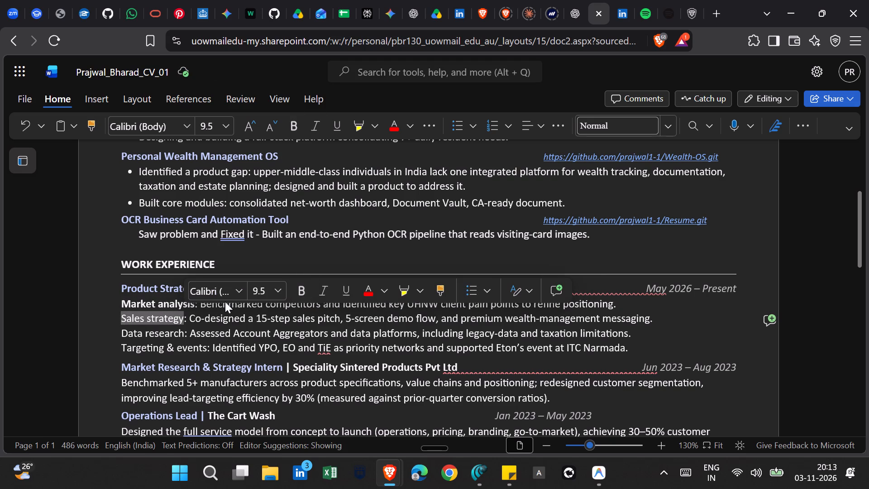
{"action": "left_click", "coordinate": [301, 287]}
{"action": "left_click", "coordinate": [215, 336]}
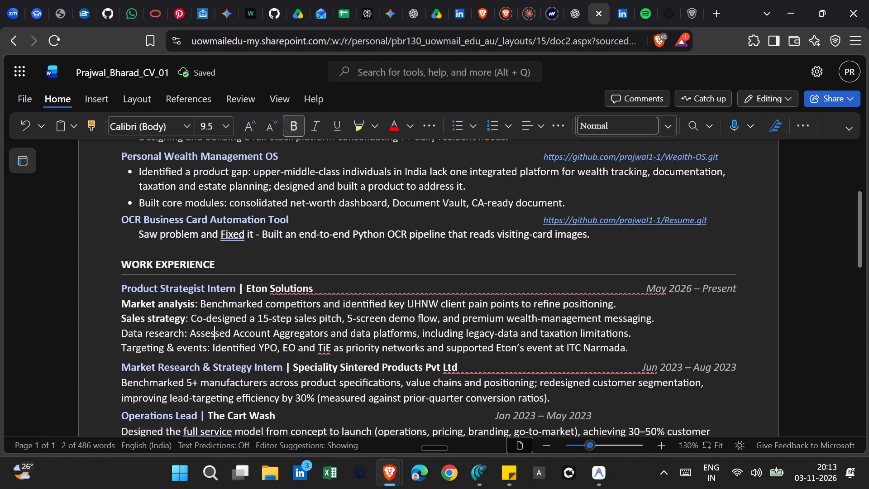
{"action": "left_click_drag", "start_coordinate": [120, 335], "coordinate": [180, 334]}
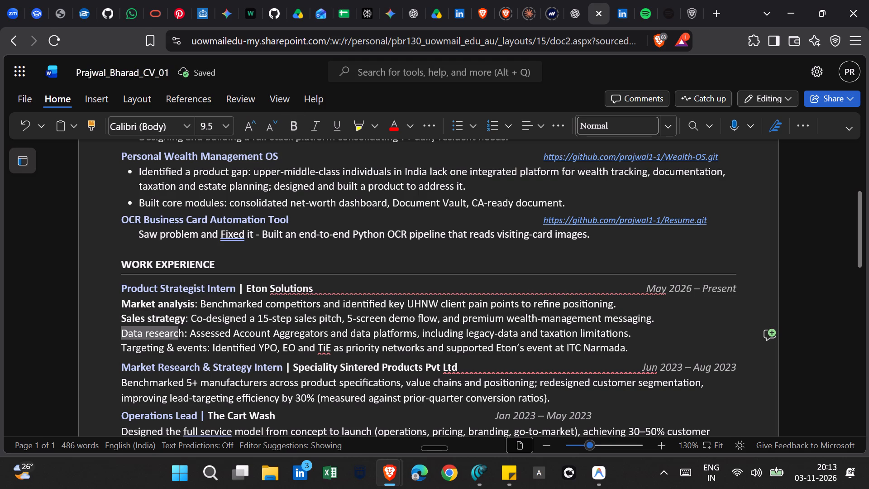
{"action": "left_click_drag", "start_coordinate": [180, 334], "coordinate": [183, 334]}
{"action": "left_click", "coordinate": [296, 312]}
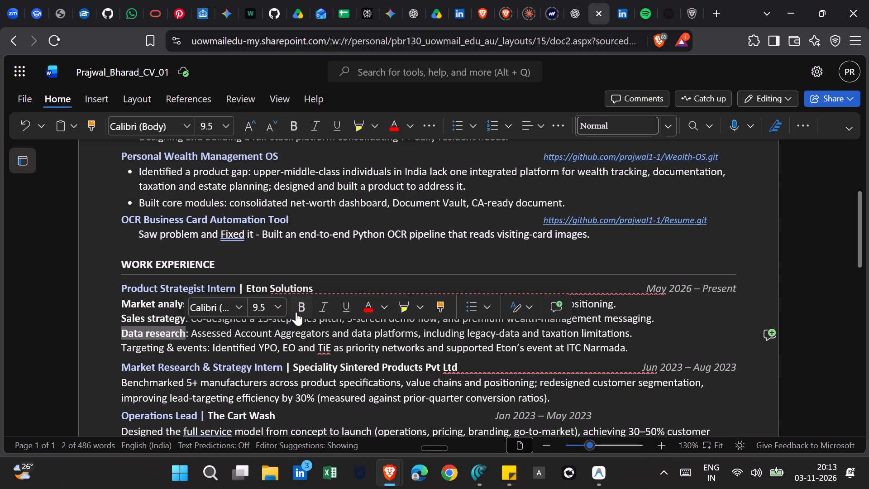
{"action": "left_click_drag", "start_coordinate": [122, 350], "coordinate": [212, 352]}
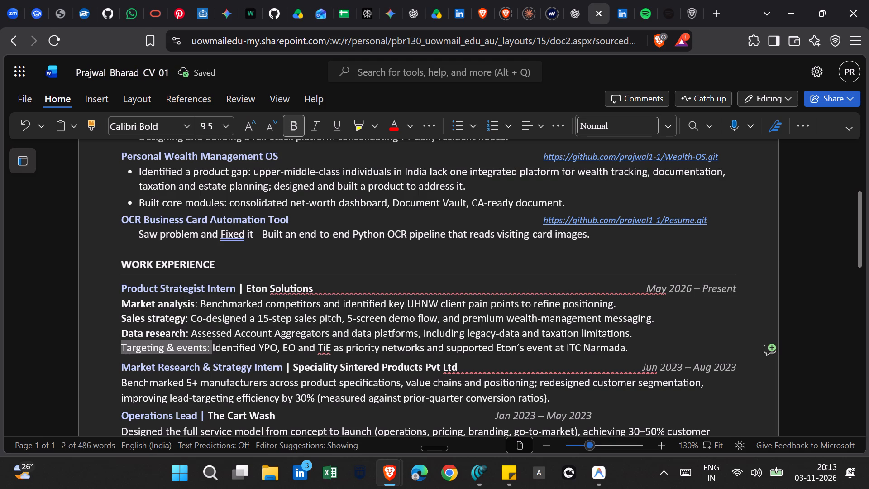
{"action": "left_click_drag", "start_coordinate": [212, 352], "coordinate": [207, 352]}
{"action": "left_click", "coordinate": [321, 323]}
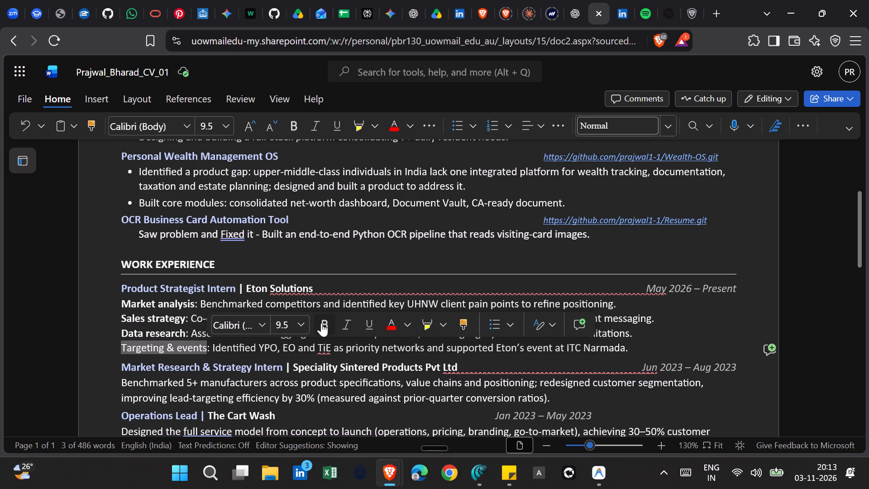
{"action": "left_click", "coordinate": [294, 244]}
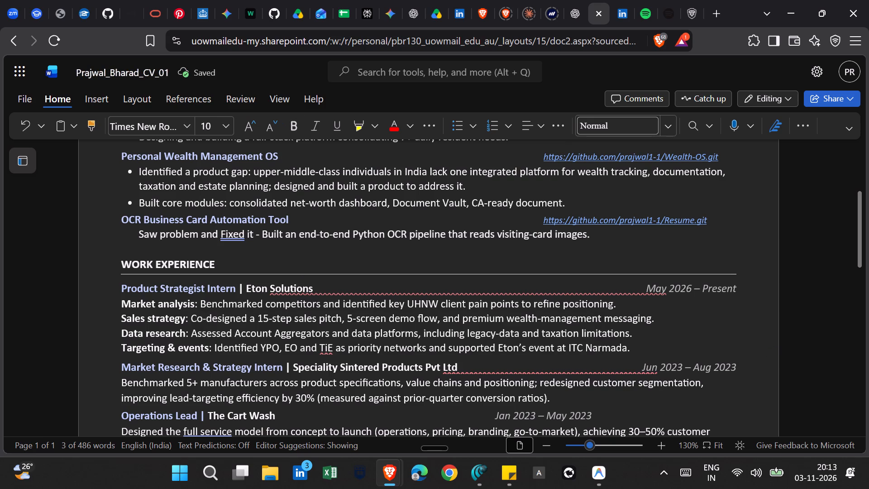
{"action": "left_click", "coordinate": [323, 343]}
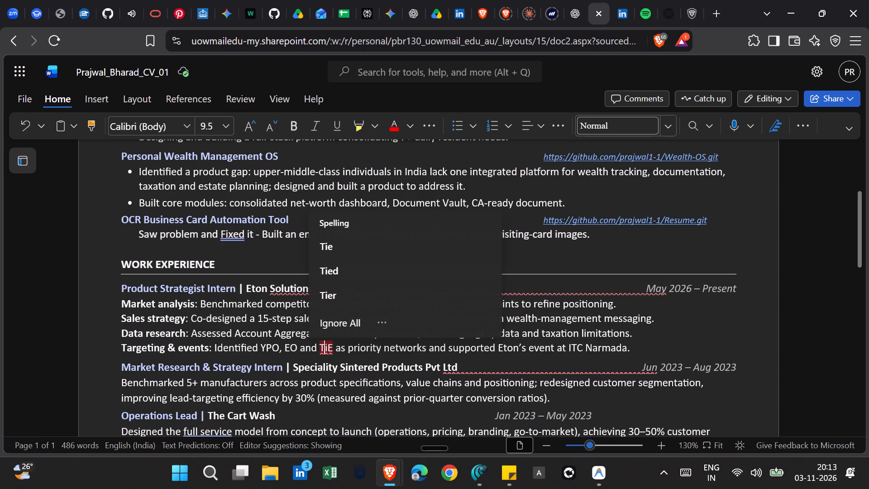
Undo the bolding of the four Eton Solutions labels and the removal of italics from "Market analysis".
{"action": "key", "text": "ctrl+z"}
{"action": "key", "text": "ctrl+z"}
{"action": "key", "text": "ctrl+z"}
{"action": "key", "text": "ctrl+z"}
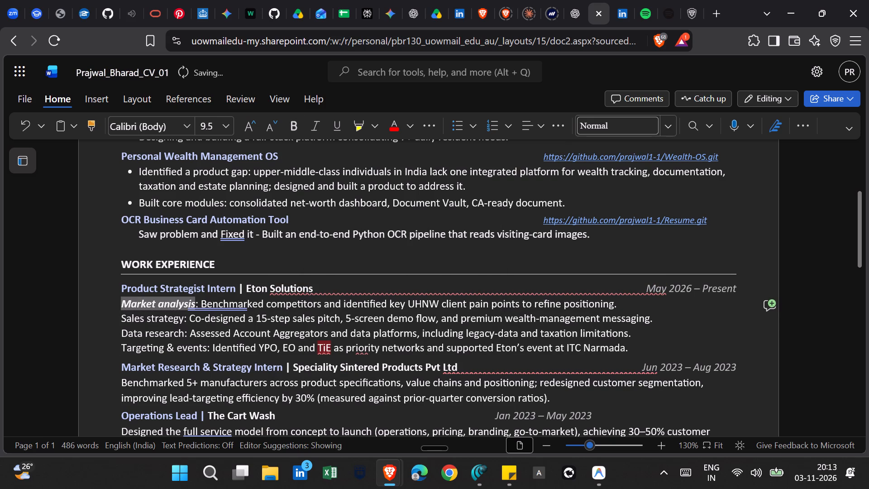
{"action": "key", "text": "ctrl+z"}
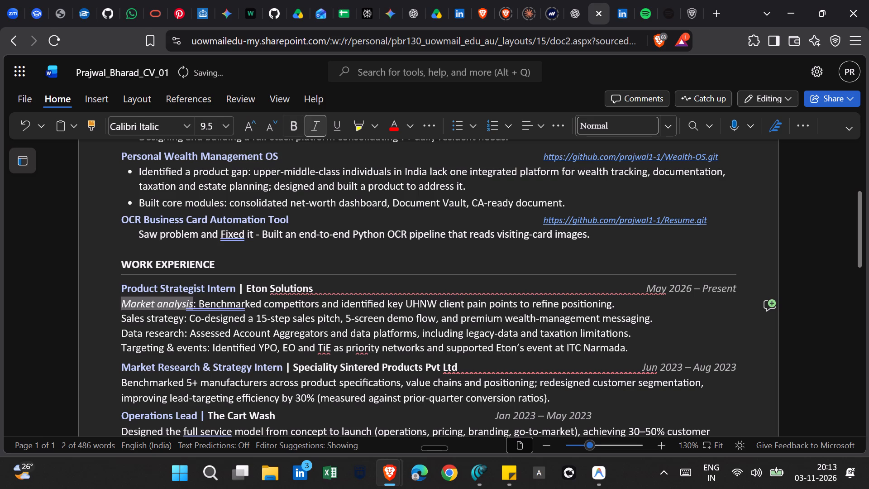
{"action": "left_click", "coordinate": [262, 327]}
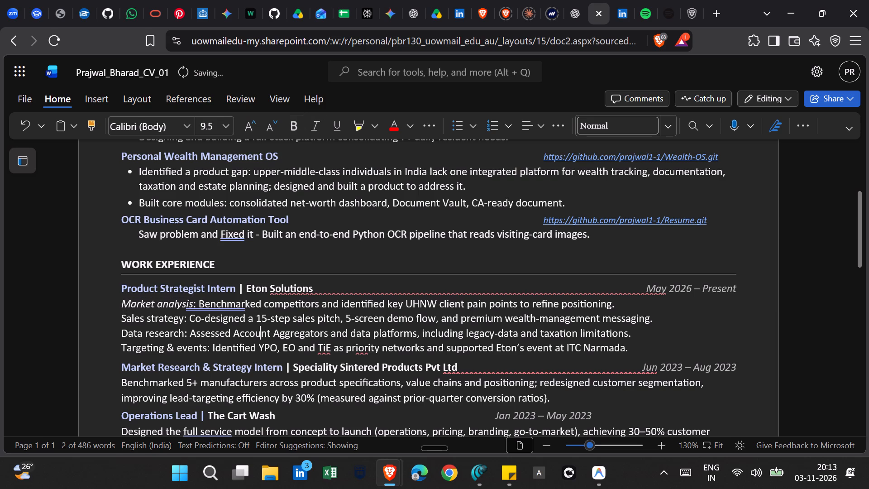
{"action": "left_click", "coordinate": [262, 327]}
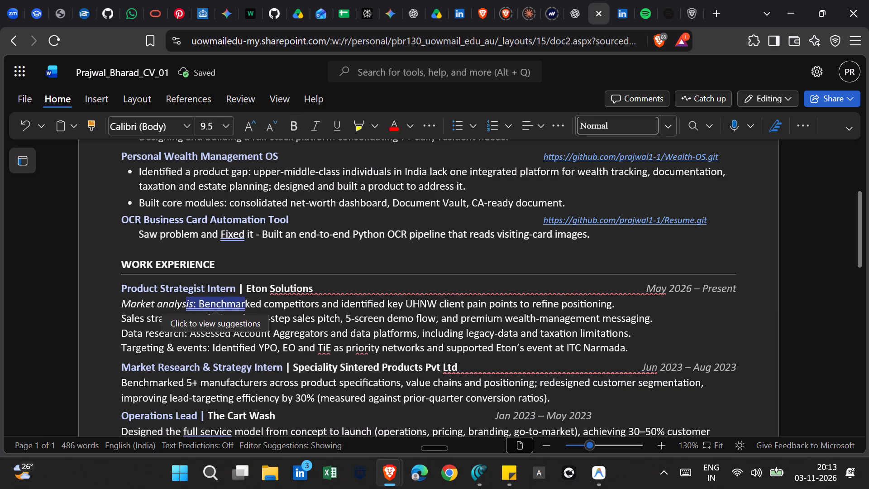
Inspect the grammar suggestion on the "Market analysis" line and review the Work Experience entries.
{"action": "left_click", "coordinate": [203, 303]}
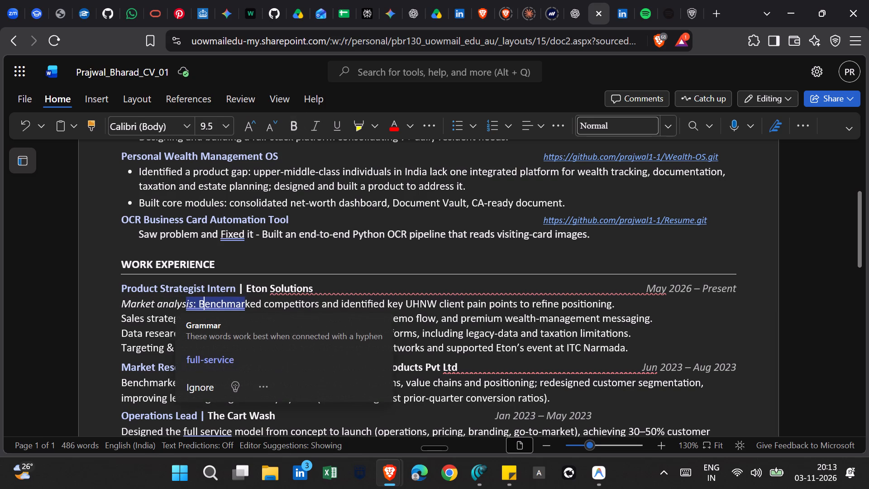
{"action": "left_click", "coordinate": [147, 234]}
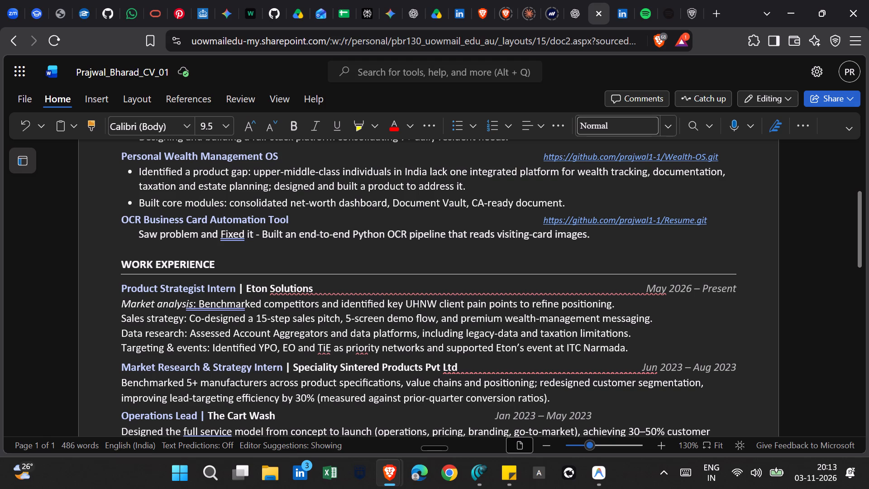
{"action": "left_click", "coordinate": [201, 303]}
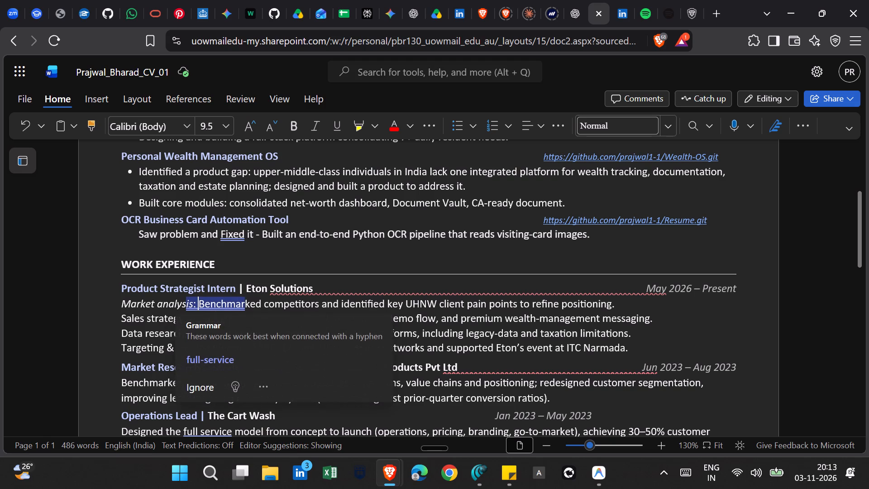
{"action": "left_click", "coordinate": [428, 385]}
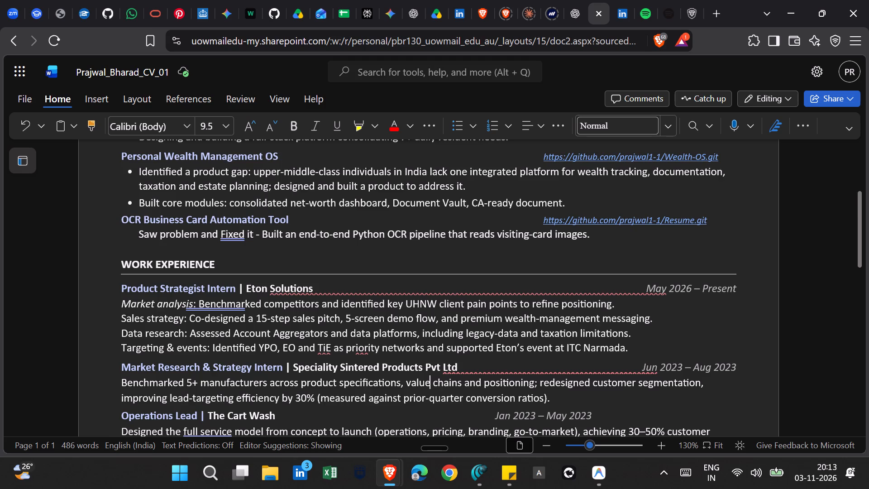
{"action": "scroll", "coordinate": [428, 385], "scroll_direction": "down", "scroll_amount": 1}
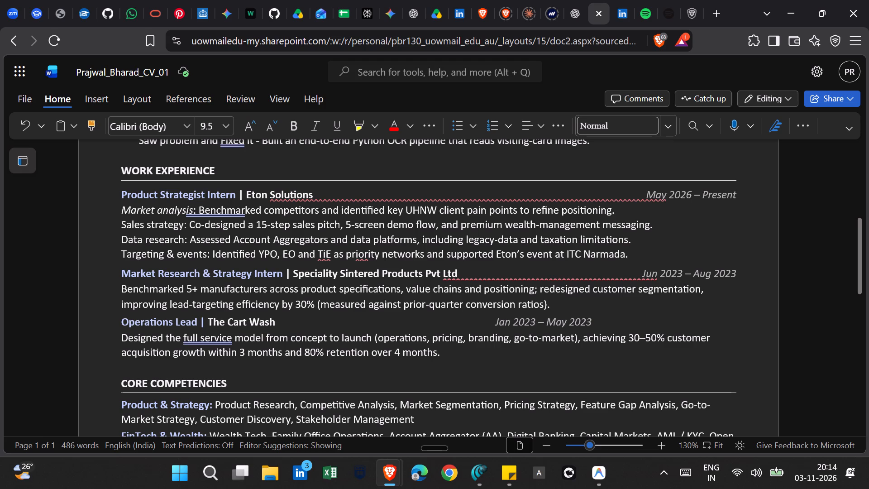
{"action": "left_click", "coordinate": [269, 249]}
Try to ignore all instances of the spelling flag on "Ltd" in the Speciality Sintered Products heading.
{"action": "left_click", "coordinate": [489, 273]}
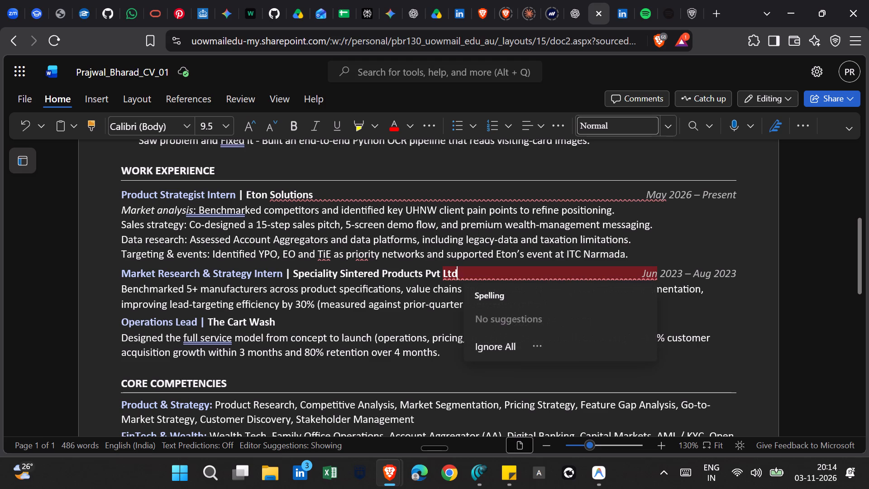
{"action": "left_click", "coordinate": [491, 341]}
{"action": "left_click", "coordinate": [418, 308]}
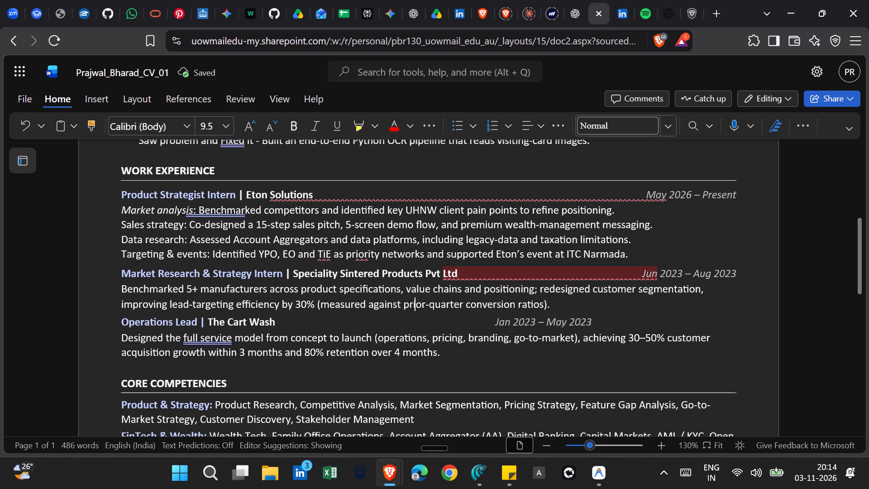
Review the layout and formatting of the CV from the projects to the reference section, returning to the Eton Solutions entry.
{"action": "scroll", "coordinate": [391, 312], "scroll_direction": "up", "scroll_amount": 1}
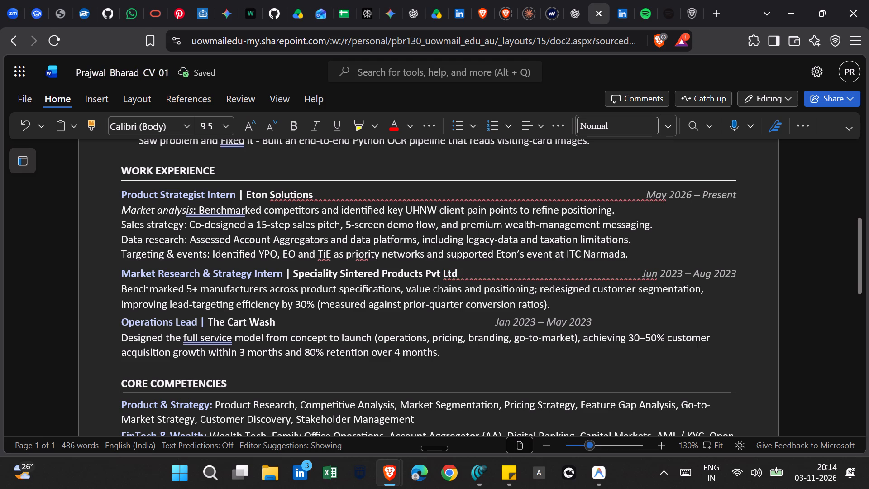
{"action": "scroll", "coordinate": [391, 312], "scroll_direction": "up", "scroll_amount": 1}
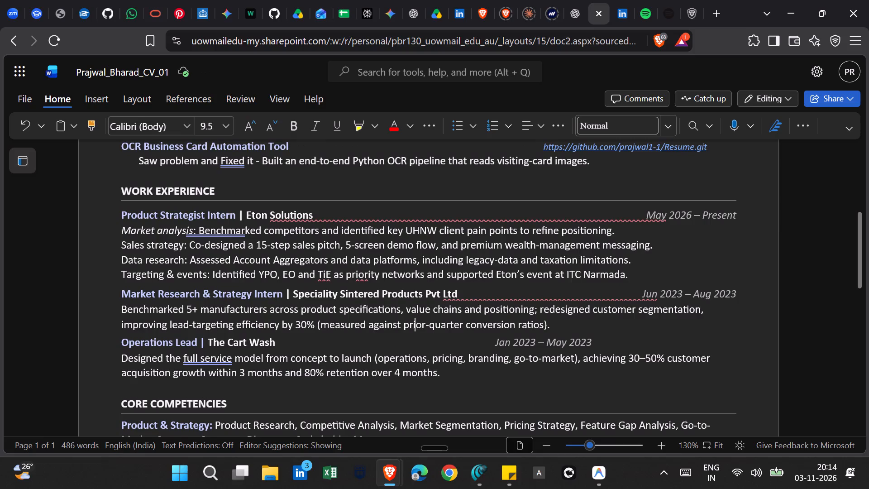
{"action": "scroll", "coordinate": [228, 313], "scroll_direction": "up", "scroll_amount": 2}
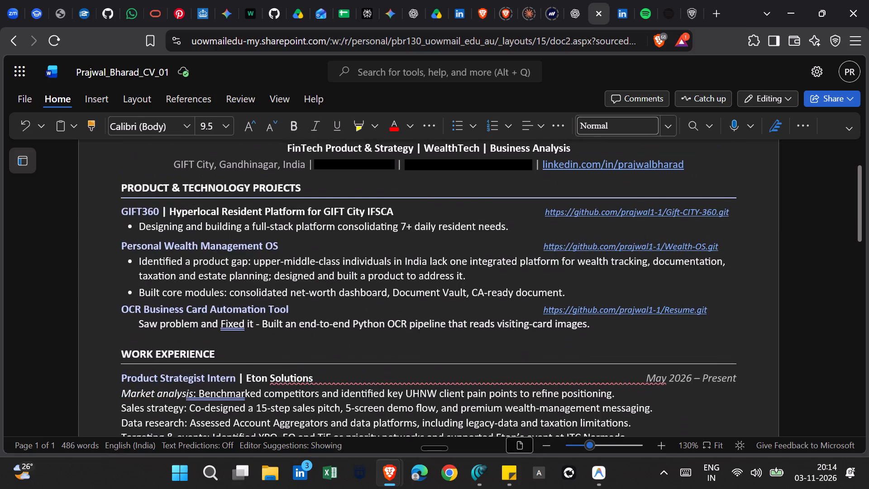
{"action": "scroll", "coordinate": [228, 313], "scroll_direction": "down", "scroll_amount": 3}
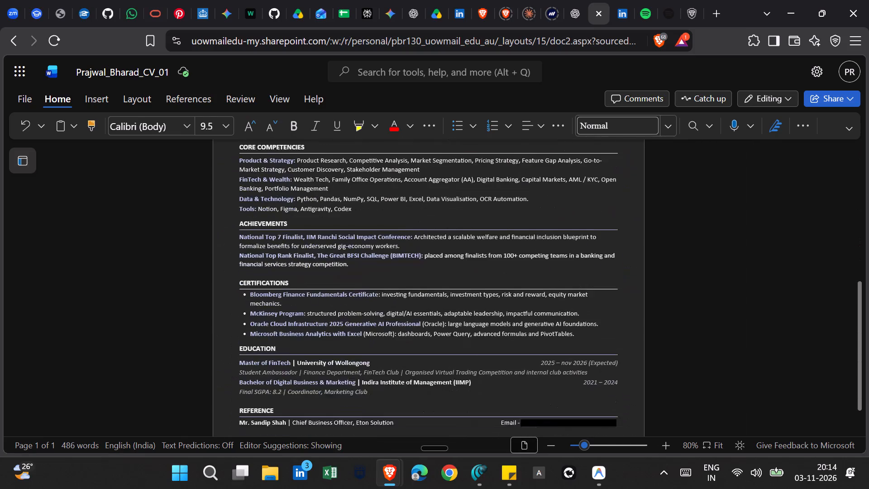
{"action": "scroll", "coordinate": [228, 313], "scroll_direction": "down", "scroll_amount": 2}
{"action": "scroll", "coordinate": [228, 313], "scroll_direction": "up", "scroll_amount": 4}
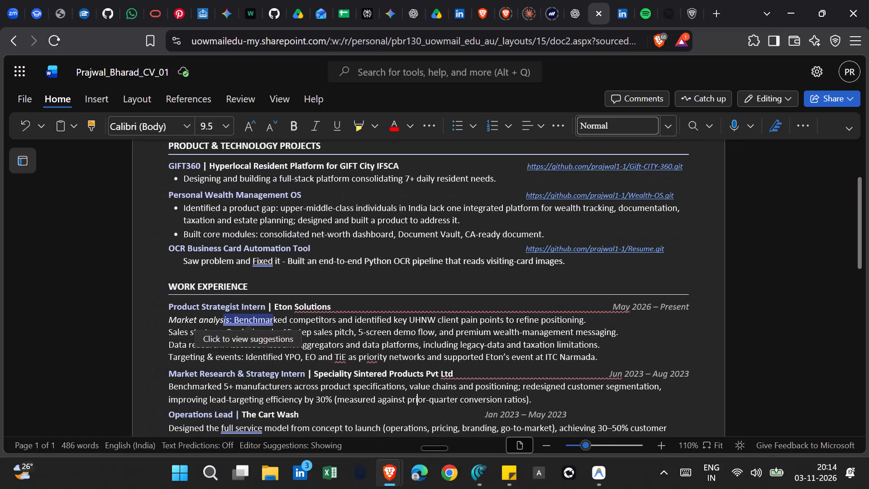
{"action": "left_click", "coordinate": [342, 343]}
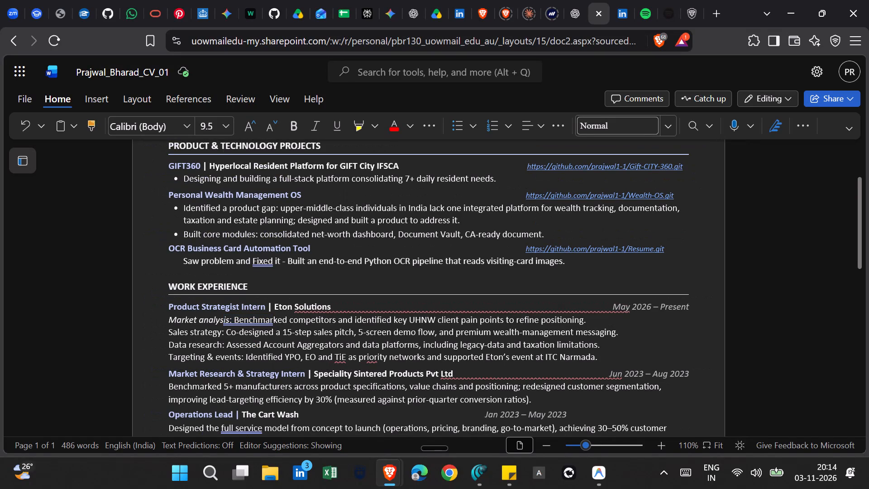
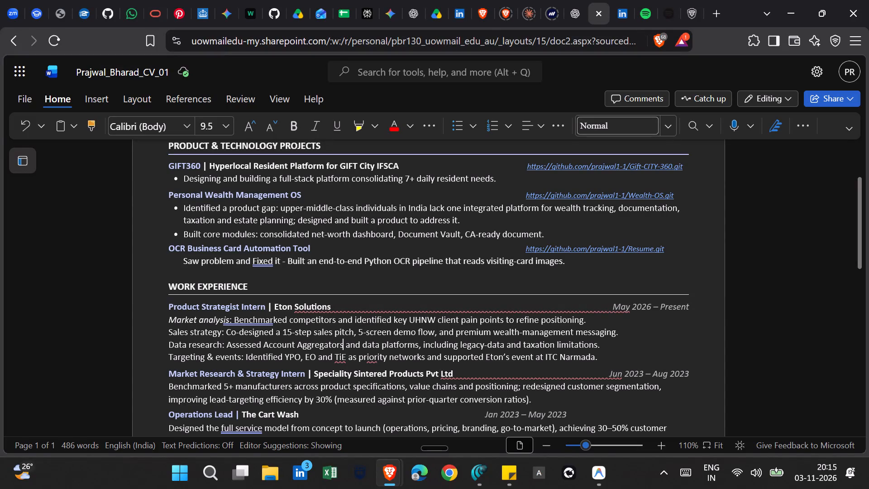
Shift the Operations Lead entry's date range with spaces so it ends at the same margin as the other work experience dates.
{"action": "scroll", "coordinate": [320, 353], "scroll_direction": "down", "scroll_amount": 1}
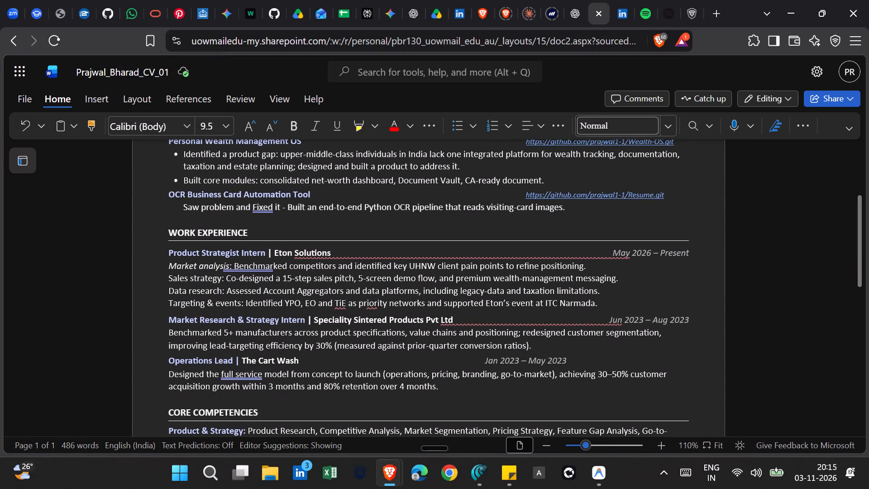
{"action": "scroll", "coordinate": [320, 353], "scroll_direction": "down", "scroll_amount": 1}
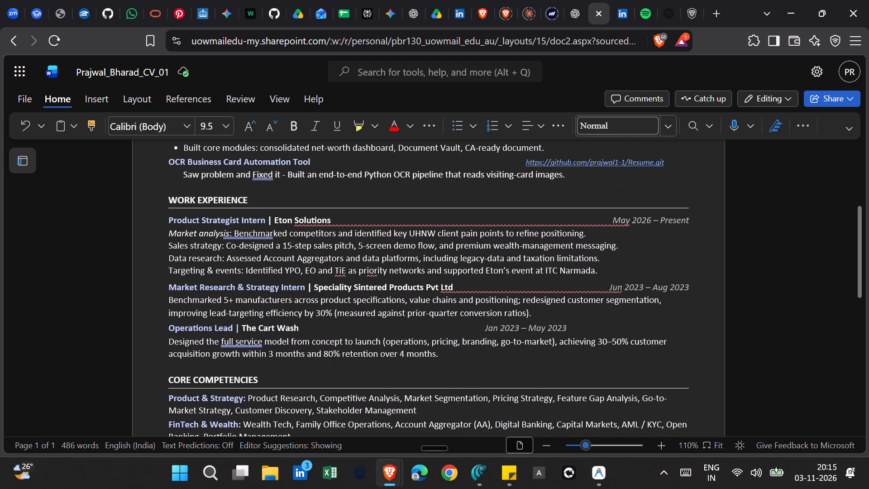
{"action": "left_click", "coordinate": [476, 328]}
{"action": "key", "text": "space"}
{"action": "key", "text": "space"}
{"action": "key", "text": "space"}
{"action": "key", "text": "space"}
{"action": "key", "text": "space"}
{"action": "key", "text": "space"}
{"action": "key", "text": "space"}
{"action": "key", "text": "space"}
{"action": "key", "text": "space"}
{"action": "key", "text": "space"}
{"action": "key", "text": "space"}
{"action": "key", "text": "space"}
{"action": "key", "text": "space"}
{"action": "key", "text": "space"}
{"action": "key", "text": "space"}
{"action": "key", "text": "space"}
{"action": "key", "text": "space"}
{"action": "key", "text": "space"}
{"action": "key", "text": "space"}
{"action": "key", "text": "space"}
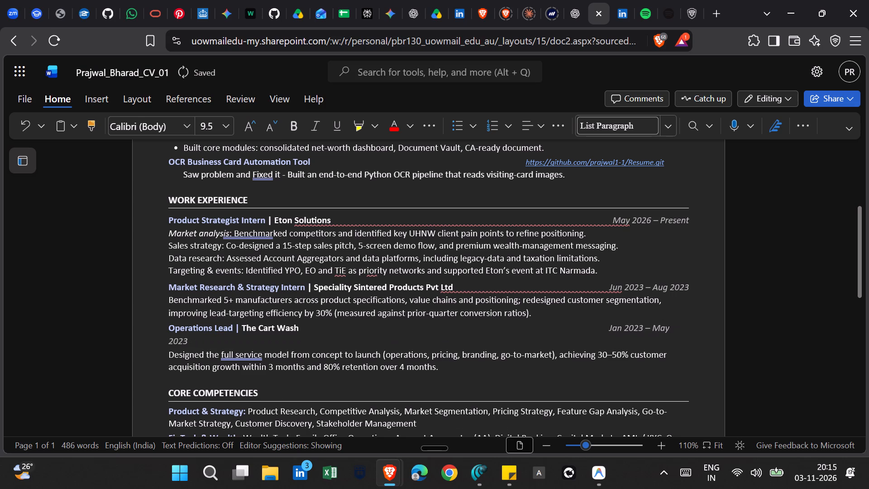
{"action": "key", "text": "BackSpace"}
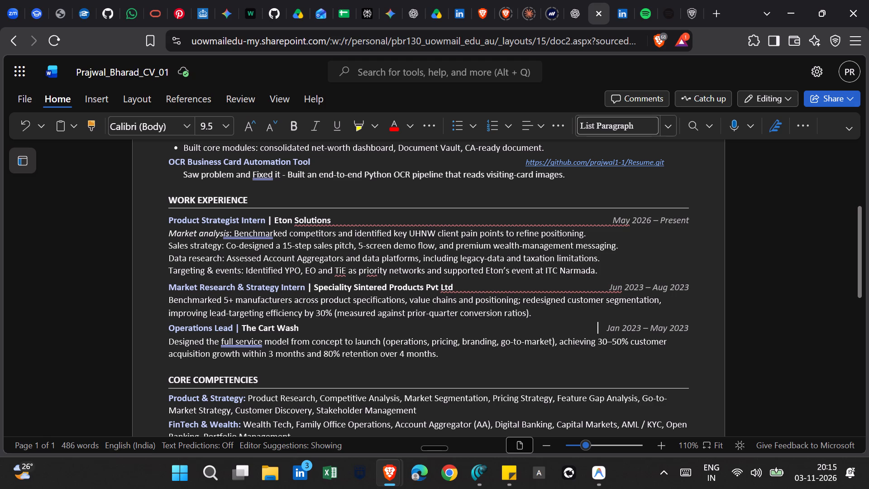
{"action": "left_click", "coordinate": [458, 223]}
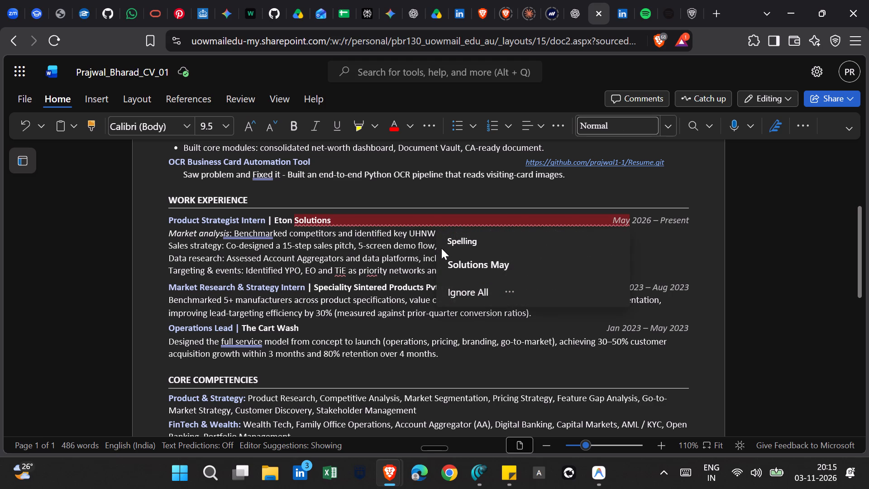
{"action": "left_click", "coordinate": [367, 333]}
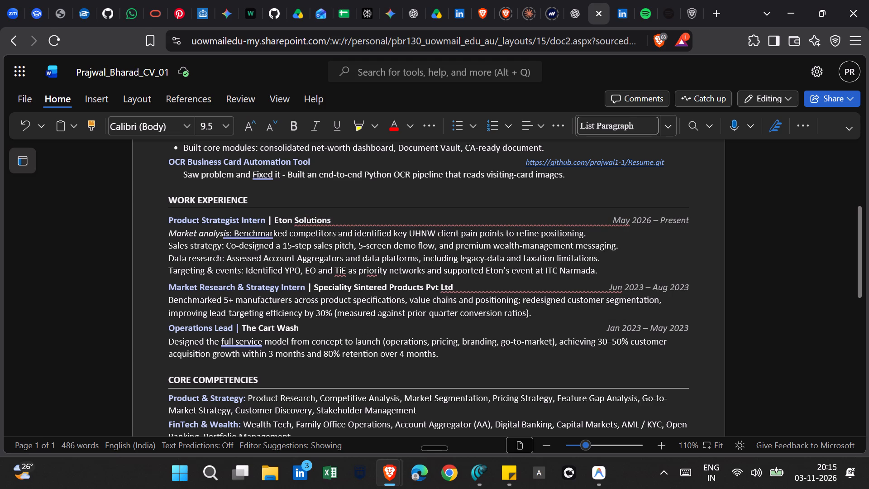
{"action": "left_click", "coordinate": [298, 222]}
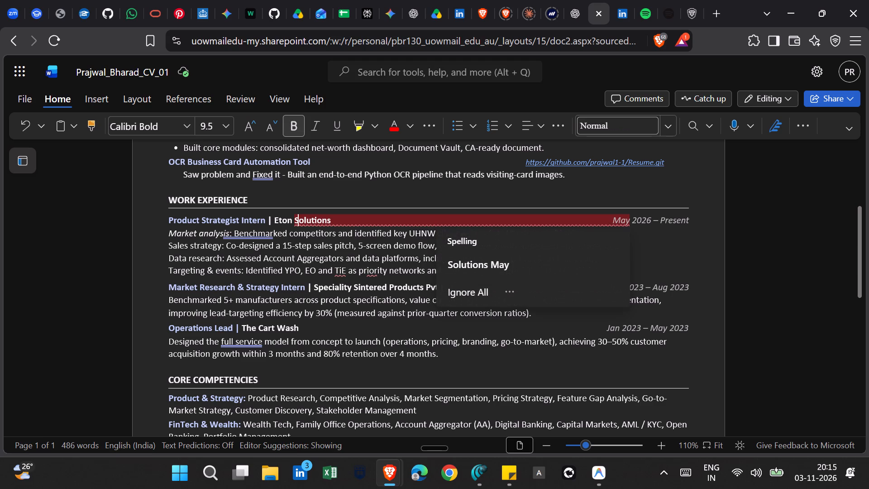
{"action": "left_click", "coordinate": [286, 218]}
{"action": "left_click", "coordinate": [291, 259]}
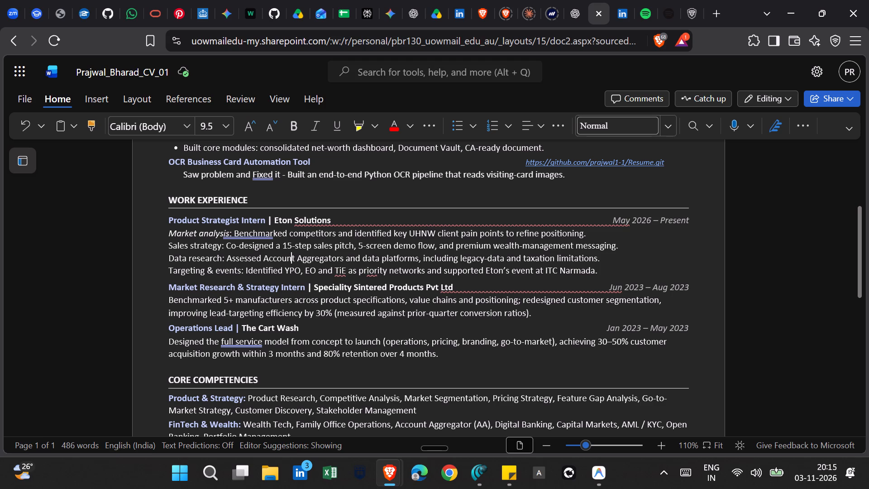
{"action": "scroll", "coordinate": [291, 259], "scroll_direction": "down", "scroll_amount": 1}
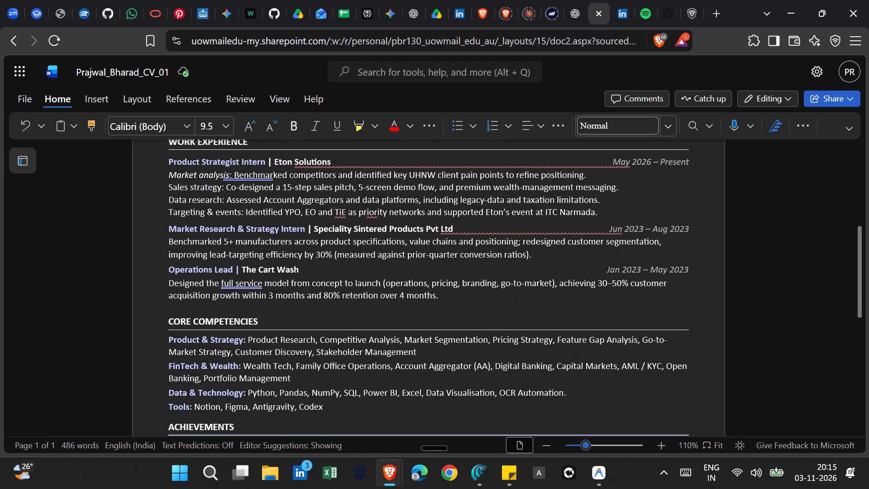
{"action": "scroll", "coordinate": [302, 292], "scroll_direction": "down", "scroll_amount": 1}
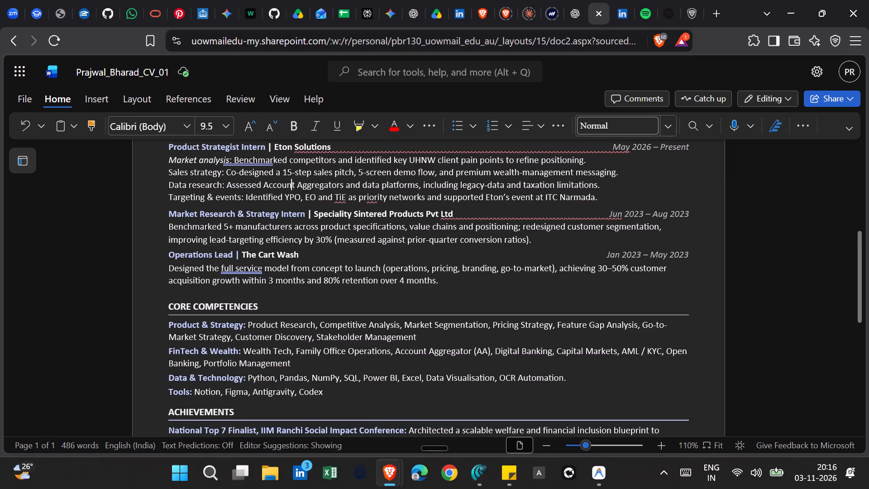